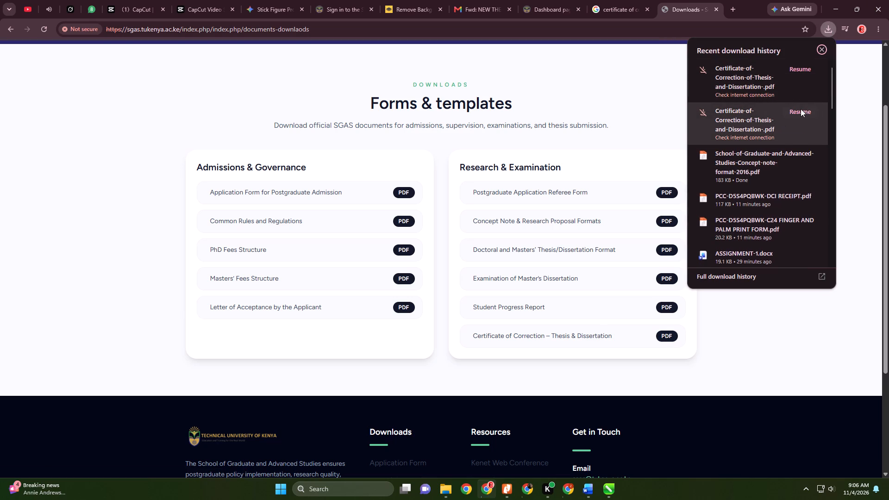
double_click(801, 109)
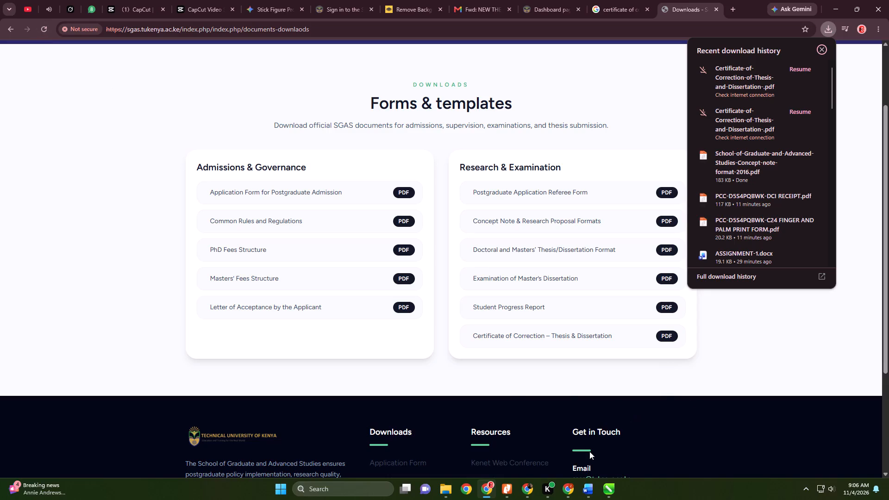
Return to the already open dashboard of the Registration Portal for New Students.
left_click(530, 7)
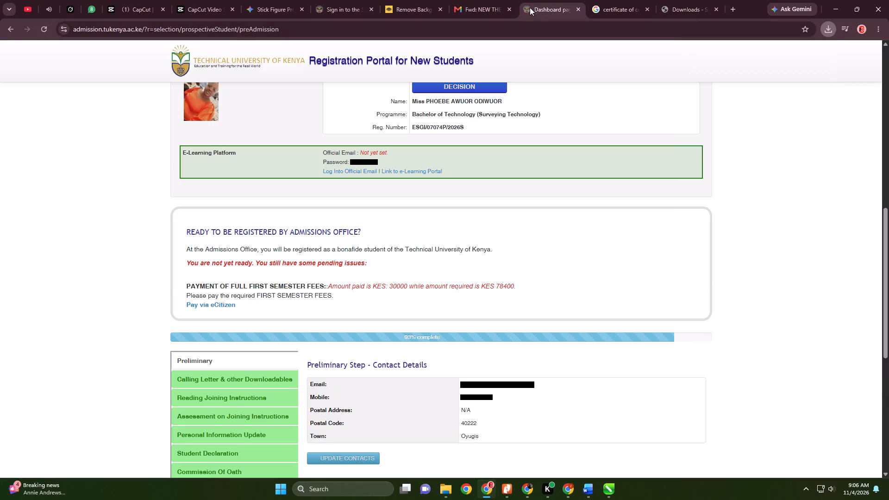
left_click(628, 1)
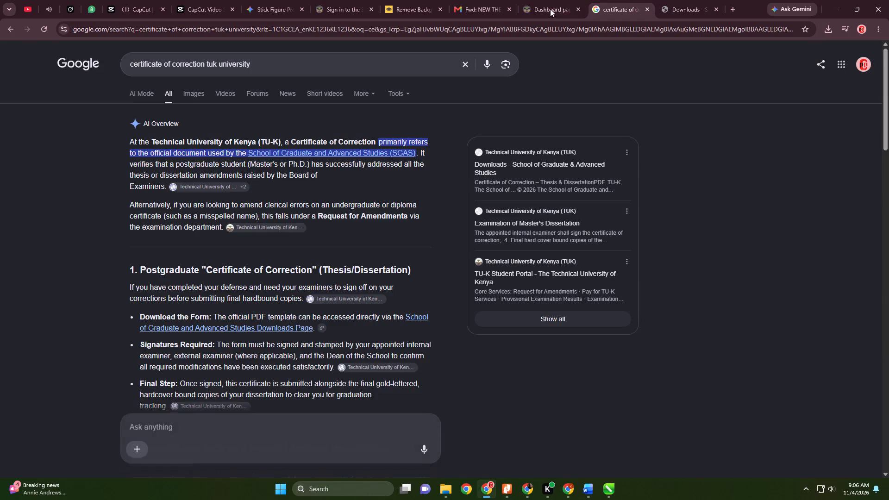
left_click(546, 6)
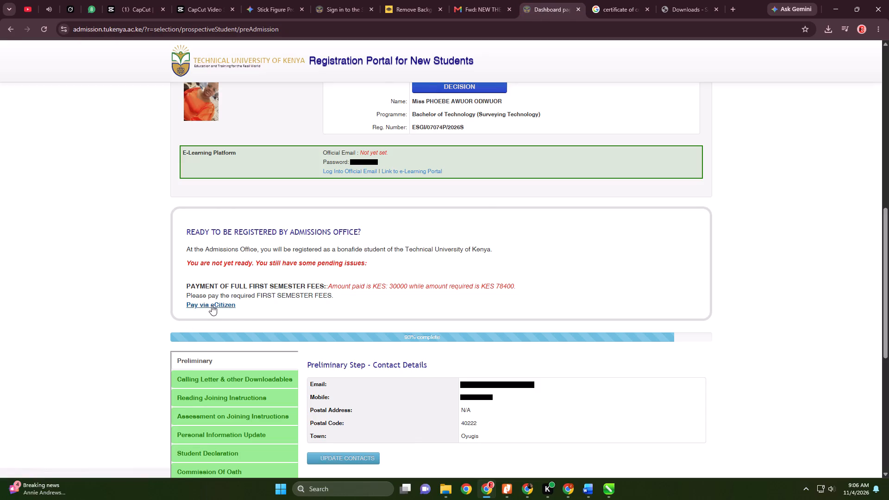
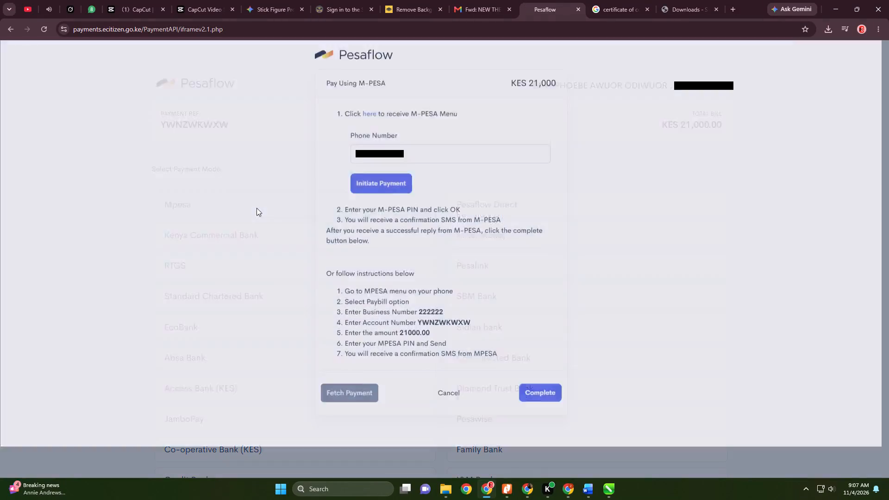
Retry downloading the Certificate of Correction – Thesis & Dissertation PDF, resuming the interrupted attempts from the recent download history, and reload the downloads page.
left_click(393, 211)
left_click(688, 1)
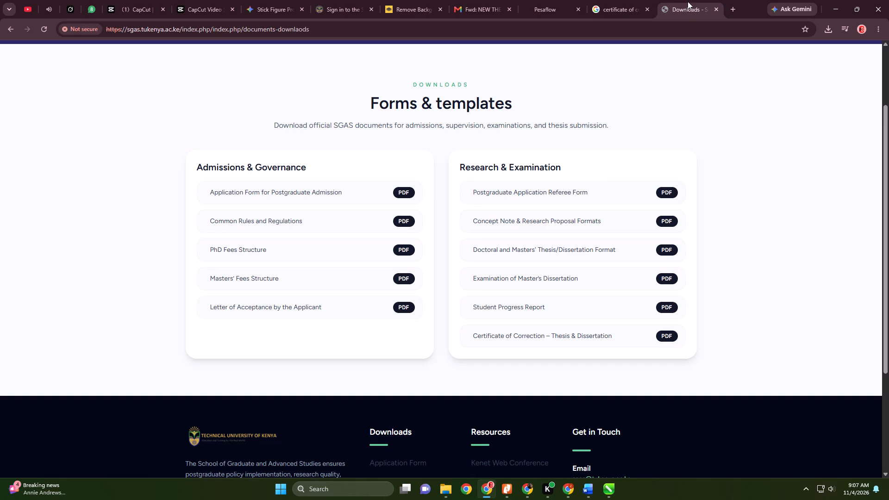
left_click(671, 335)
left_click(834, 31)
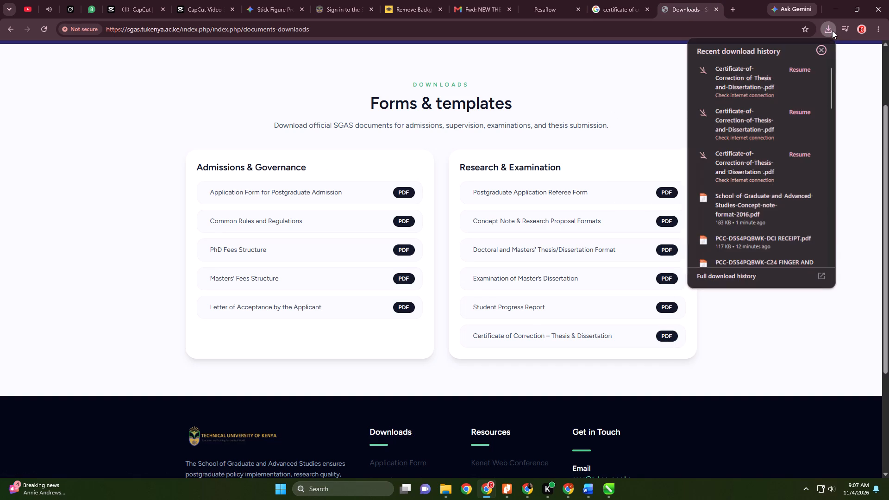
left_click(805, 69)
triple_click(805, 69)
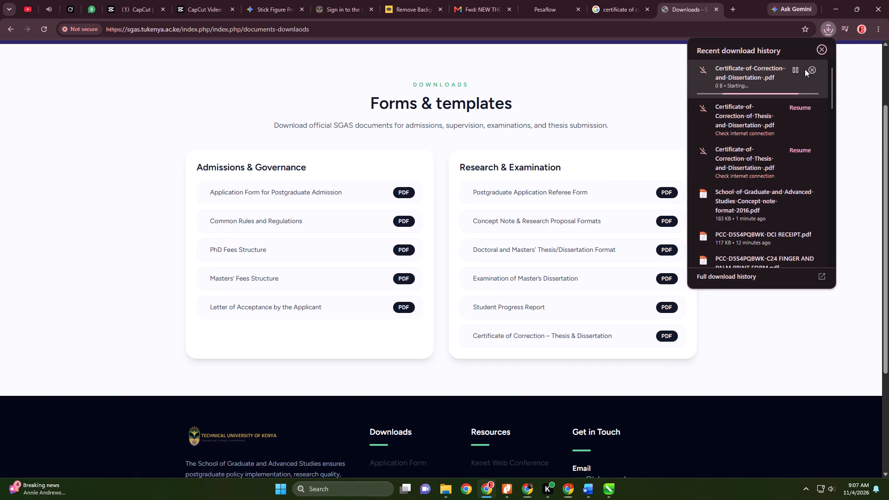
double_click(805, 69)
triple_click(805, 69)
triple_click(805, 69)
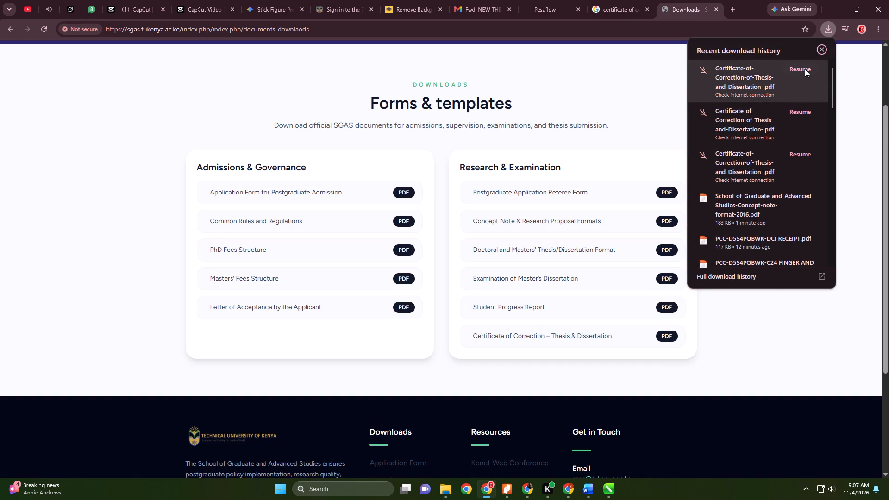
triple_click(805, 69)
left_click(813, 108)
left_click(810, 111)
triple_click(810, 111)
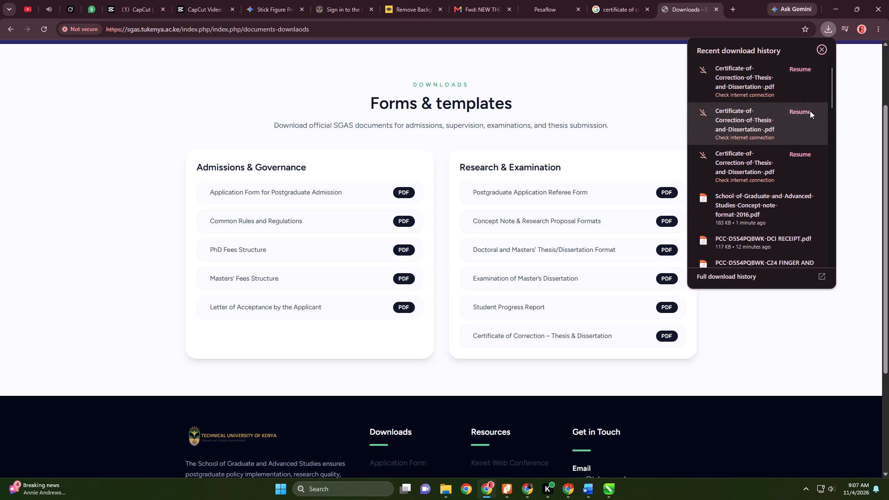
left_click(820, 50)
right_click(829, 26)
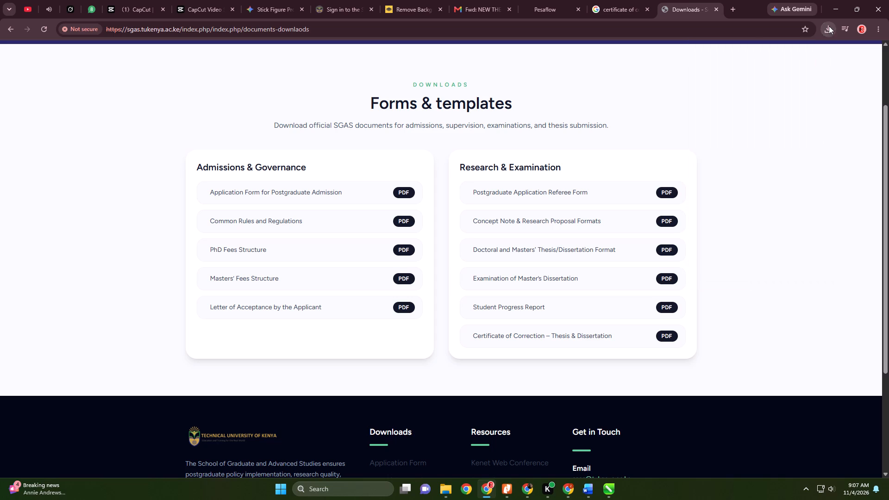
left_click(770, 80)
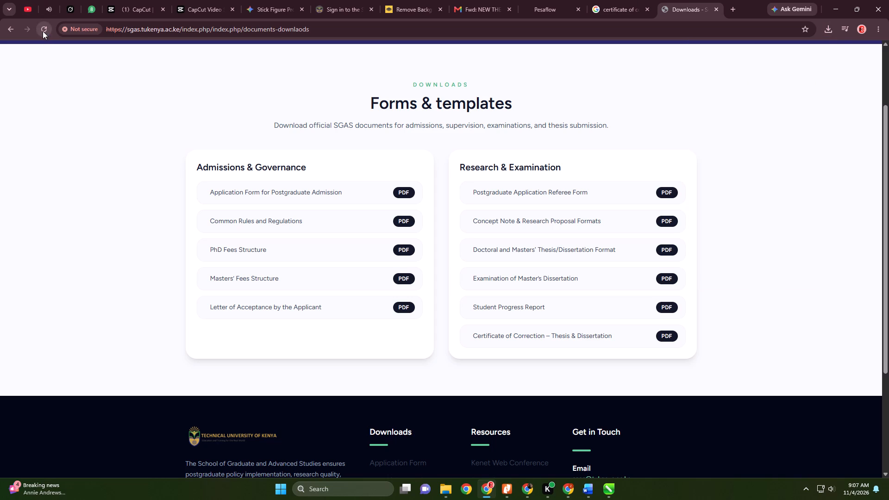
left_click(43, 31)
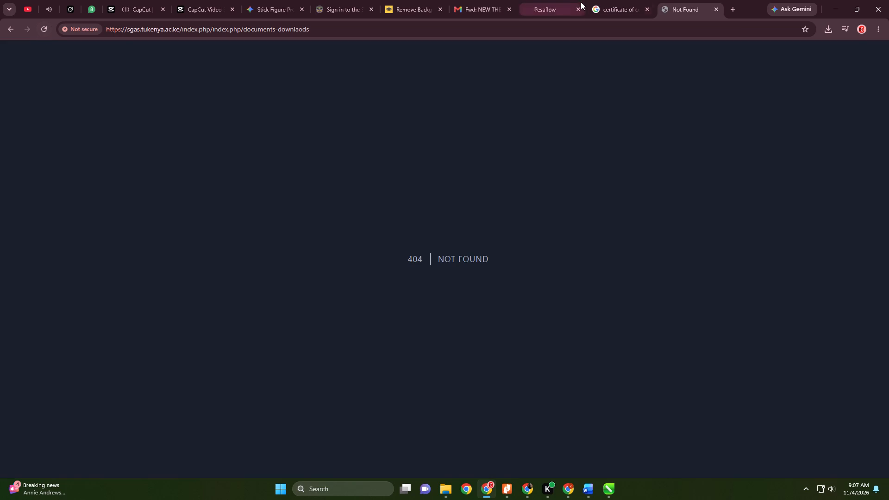
Close the current downloads page and reopen the School of Graduate and Advanced Studies downloads page from the certificate of correction search results.
left_click(628, 4)
left_click(717, 9)
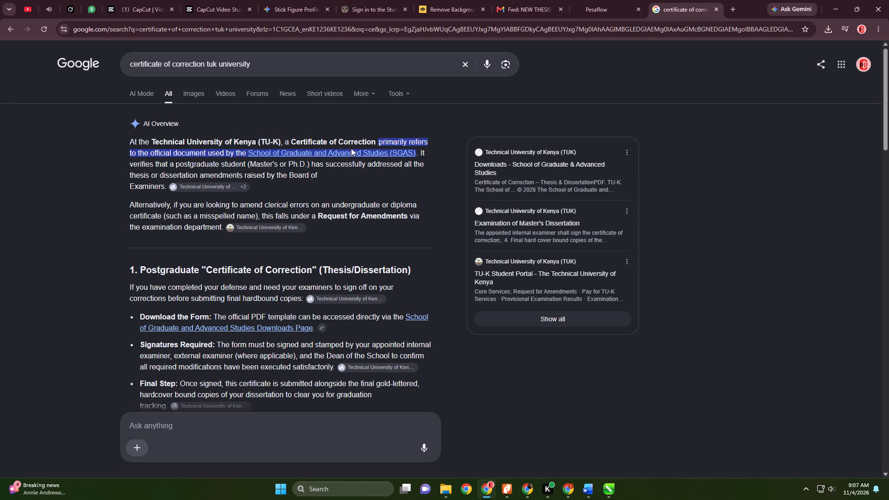
left_click(352, 152)
left_click(325, 167)
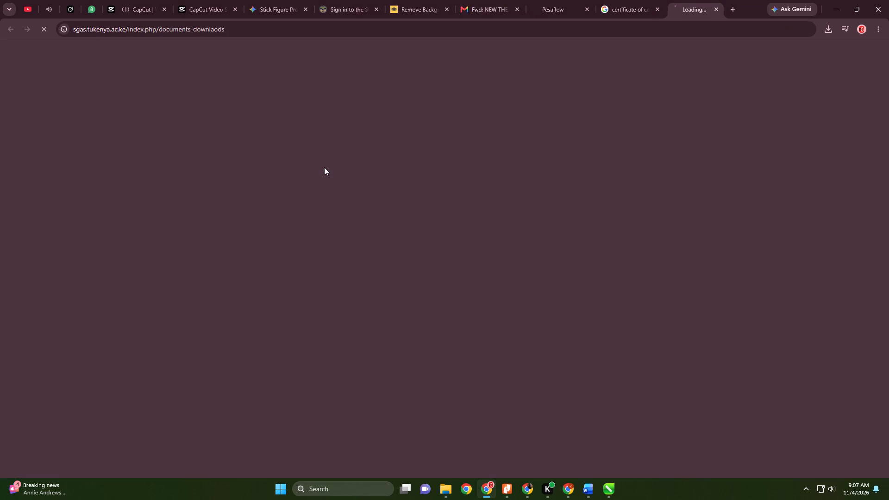
Download and open the Certificate of Correction – Thesis & Dissertation PDF from the Research & Examination list.
left_click(668, 427)
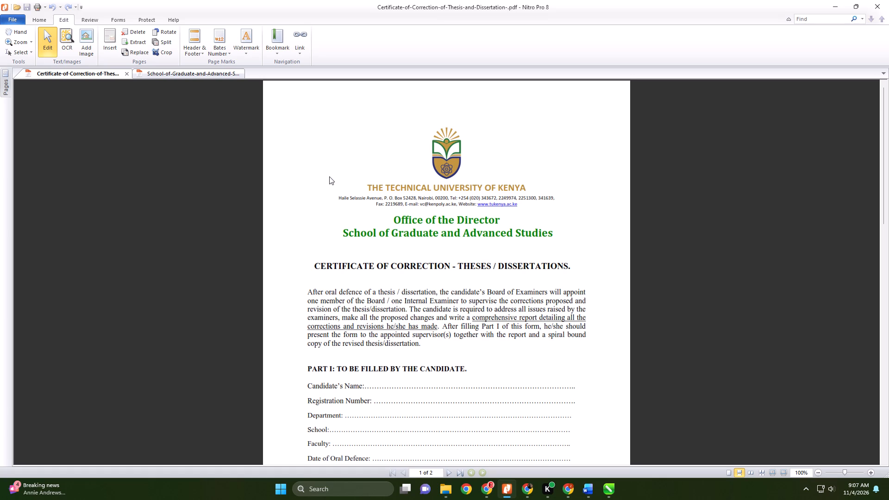
Start printing the Certificate of Correction PDF on the Kyocera TASKalfa 3253ci KX and open the printer's properties.
key("ctrl+p")
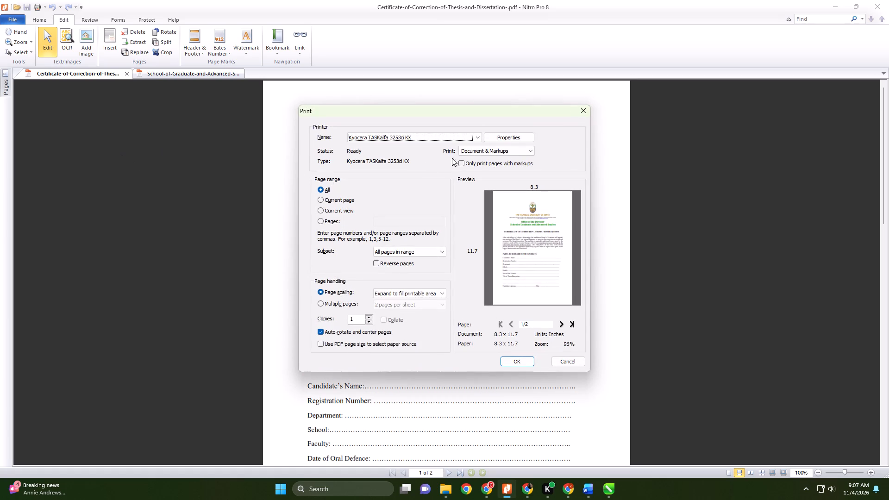
left_click(510, 140)
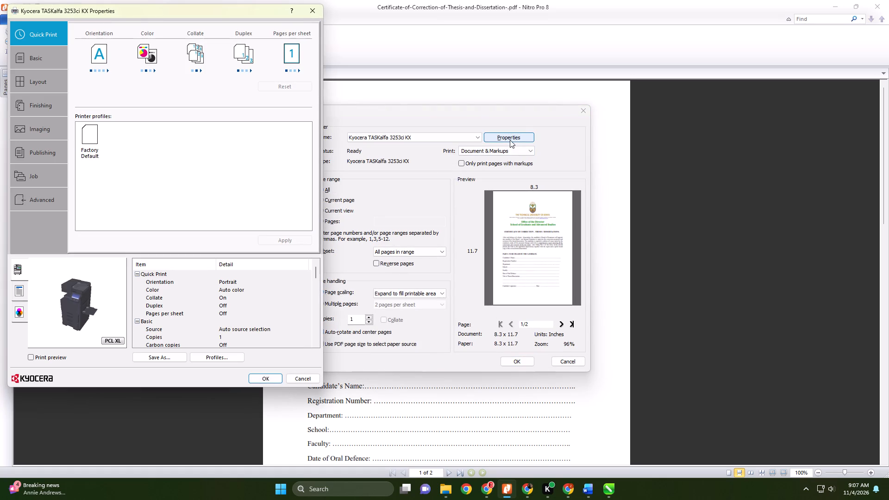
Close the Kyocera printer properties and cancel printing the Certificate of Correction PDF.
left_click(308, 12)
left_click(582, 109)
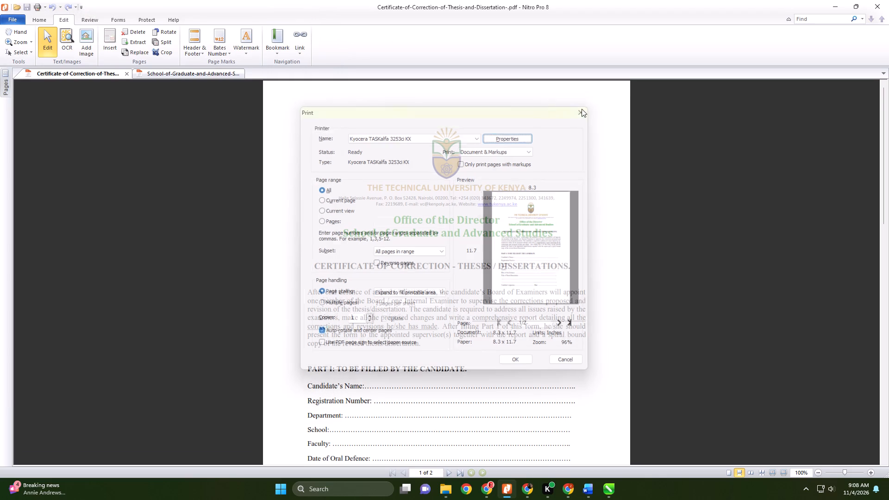
Look over the first page of the Certificate of Correction form, including the instructions and the Part I candidate fields.
scroll(430, 210, "down", 2)
scroll(430, 212, "up", 1)
scroll(430, 212, "down", 1)
scroll(430, 212, "up", 1)
scroll(430, 212, "down", 1)
scroll(430, 212, "up", 1)
scroll(430, 212, "down", 1)
scroll(430, 212, "up", 1)
scroll(430, 212, "down", 1)
scroll(430, 212, "up", 1)
scroll(430, 212, "down", 4)
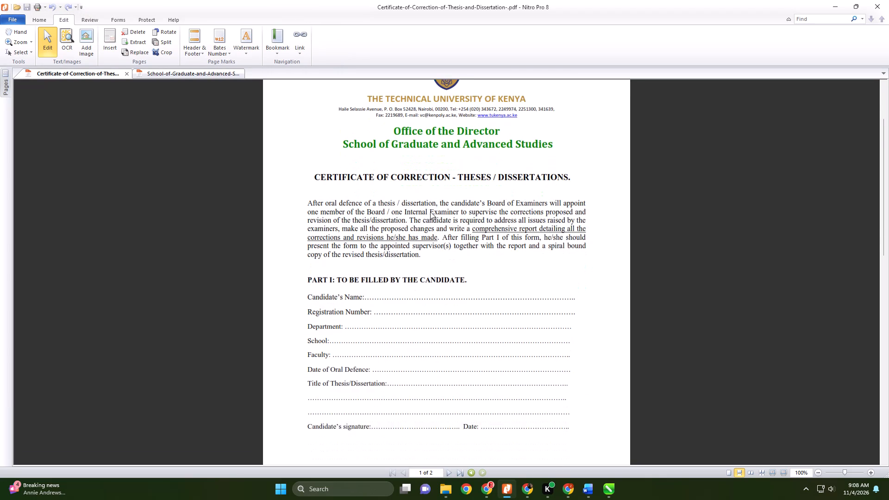
scroll(430, 212, "down", 3)
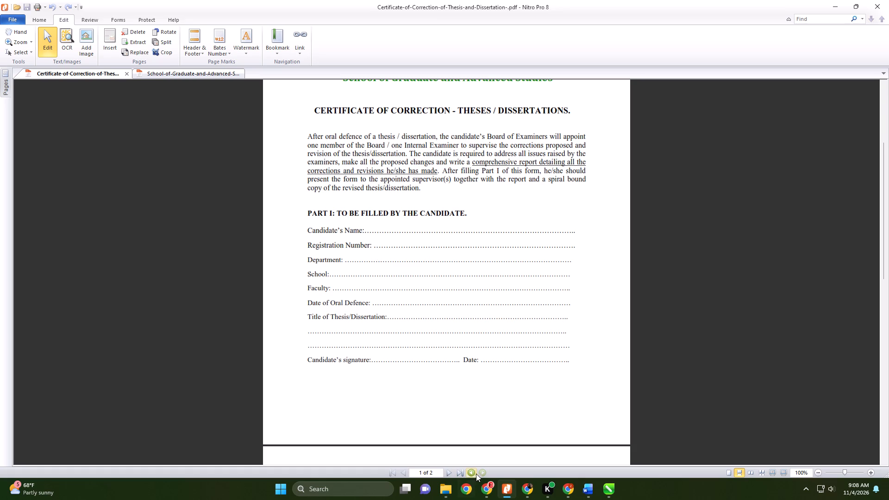
Switch to File Explorer and reload the Downloads folder to bring up the newly downloaded certificate PDF.
left_click(444, 488)
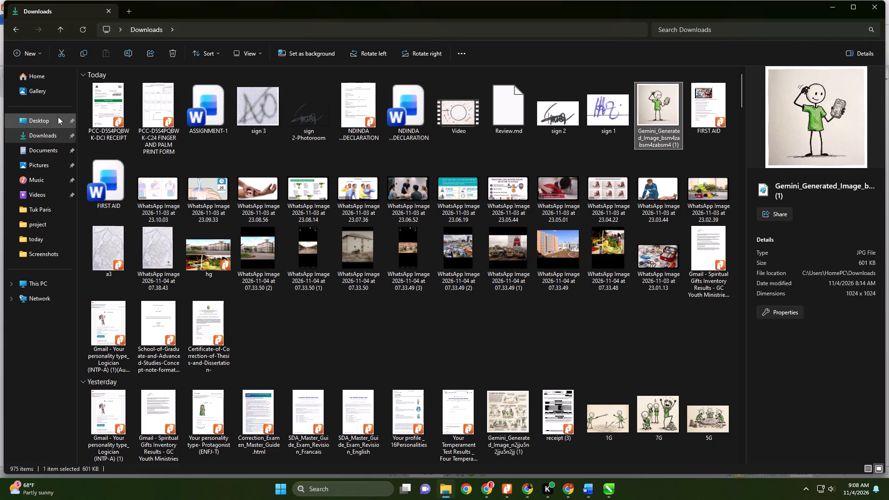
left_click(50, 129)
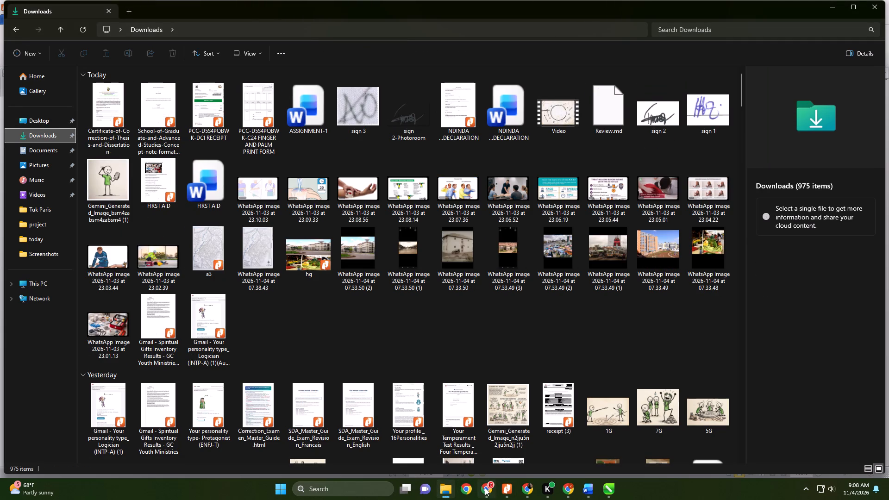
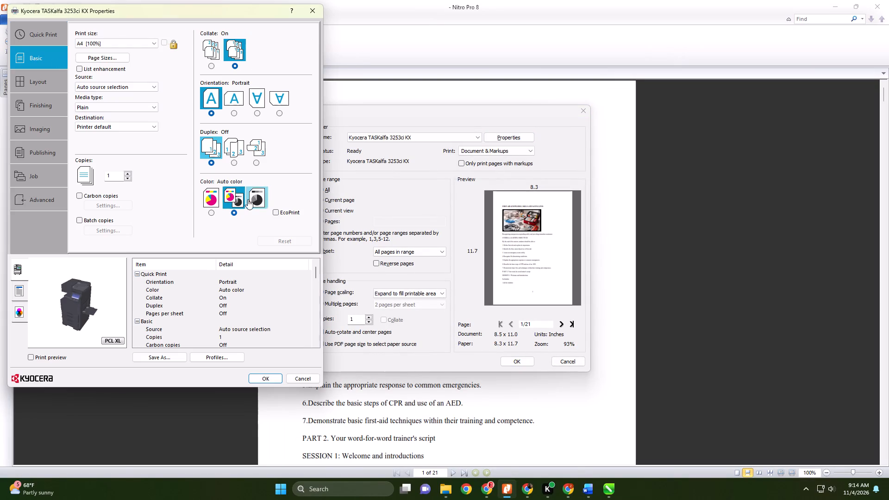
Print the whole FIRST AID (1) document on the Kyocera TASKalfa in black, double-sided with flip on long edge.
left_click(235, 162)
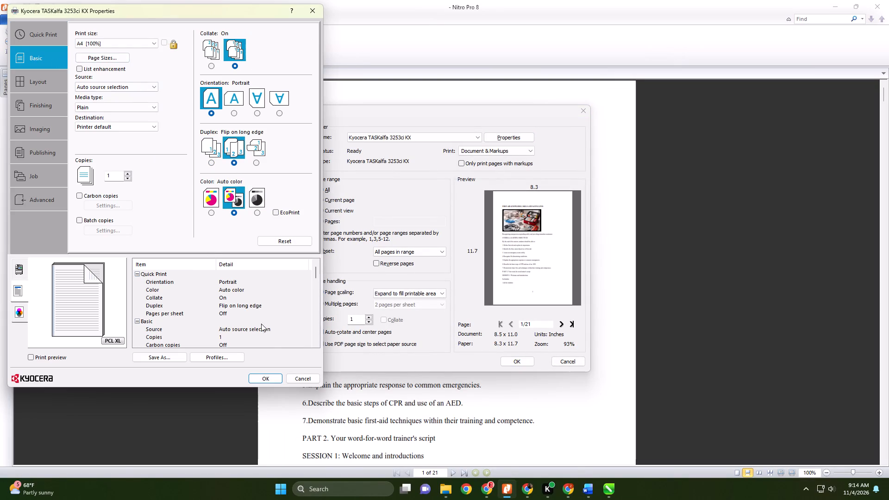
left_click(269, 379)
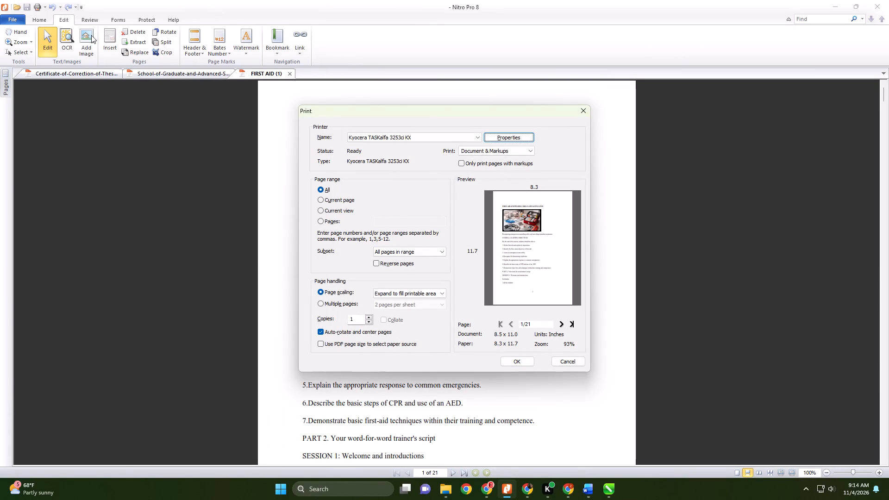
left_click(42, 6)
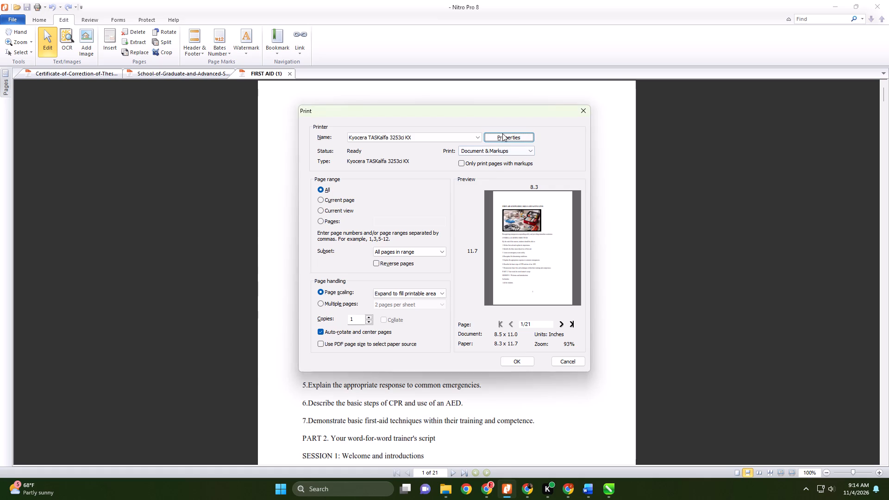
left_click(505, 137)
left_click(152, 65)
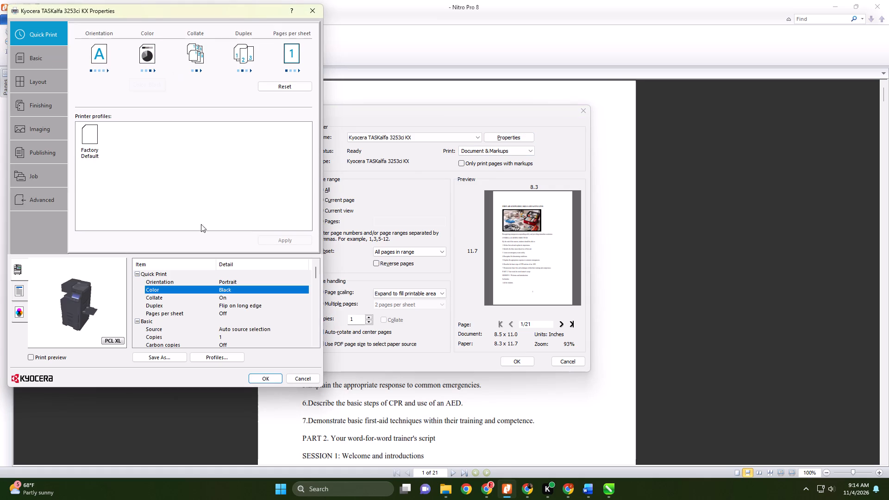
left_click(41, 68)
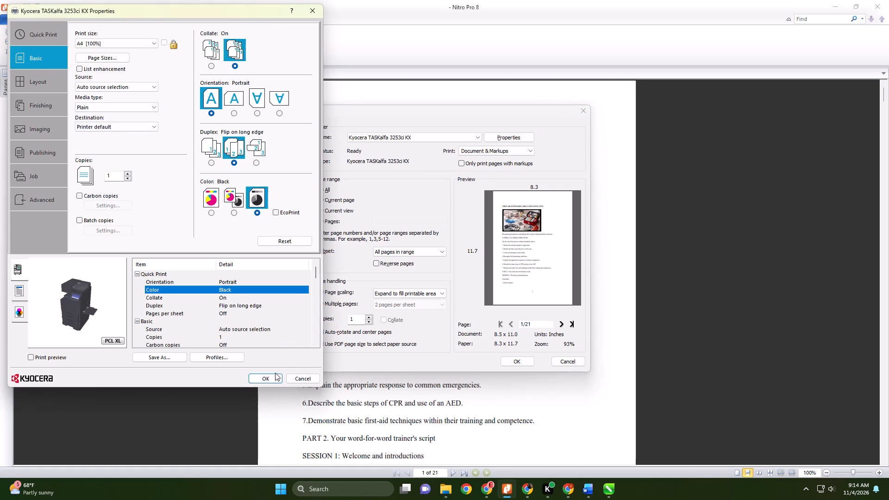
left_click(274, 375)
left_click(506, 361)
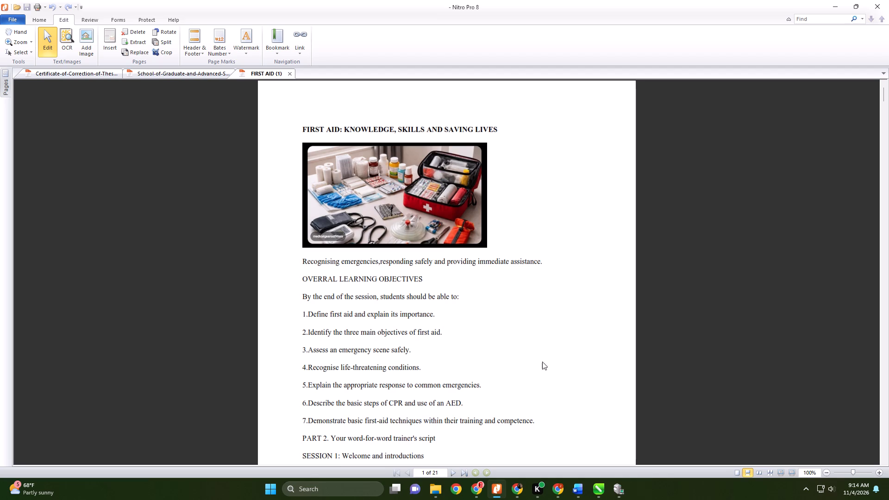
Switch to CorelDRAW and add a space after "DEPARTMNET OF INFORMATION" on the form's Department line in Untitled-2.
left_click(597, 489)
left_click(680, 423)
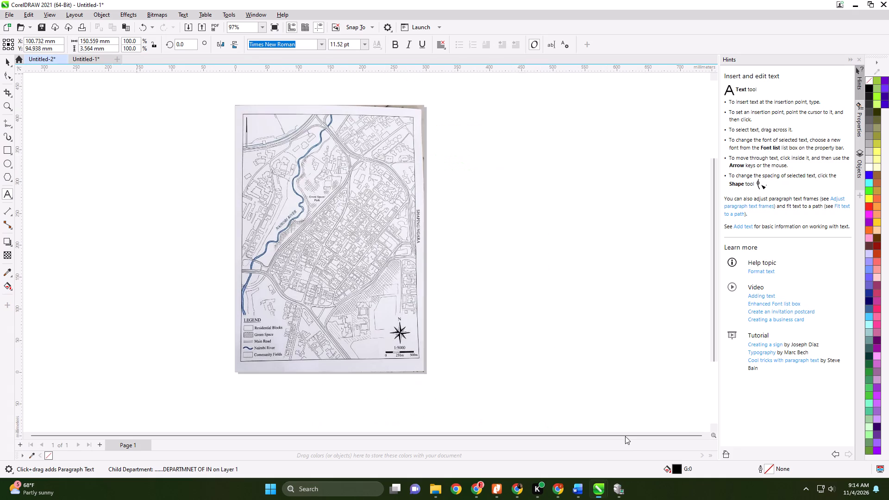
left_click(50, 59)
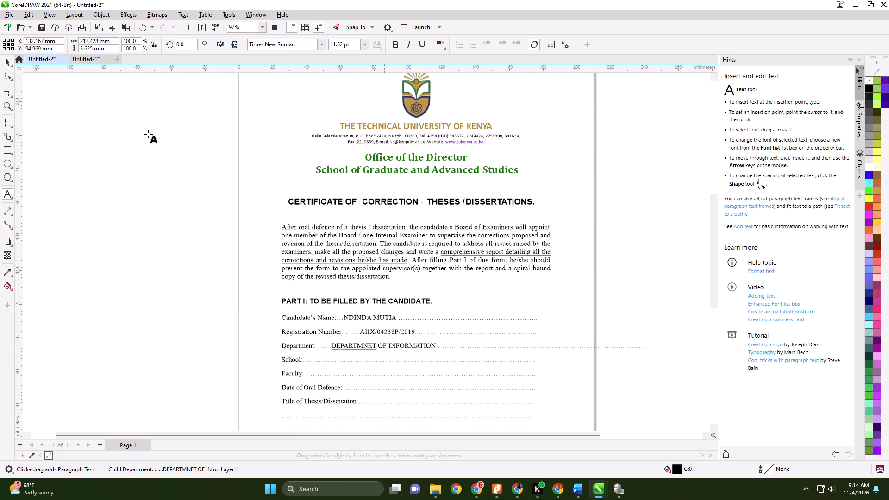
left_click(438, 344)
key("space")
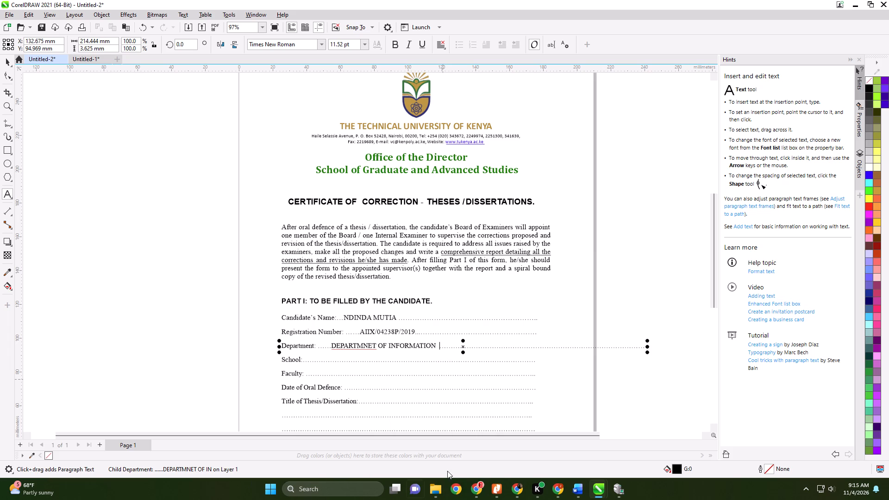
Search the Downloads folder in File Explorer for "ALICIA" and open the ALICIA FINAL PROJECT document.
left_click(438, 486)
left_click(703, 31)
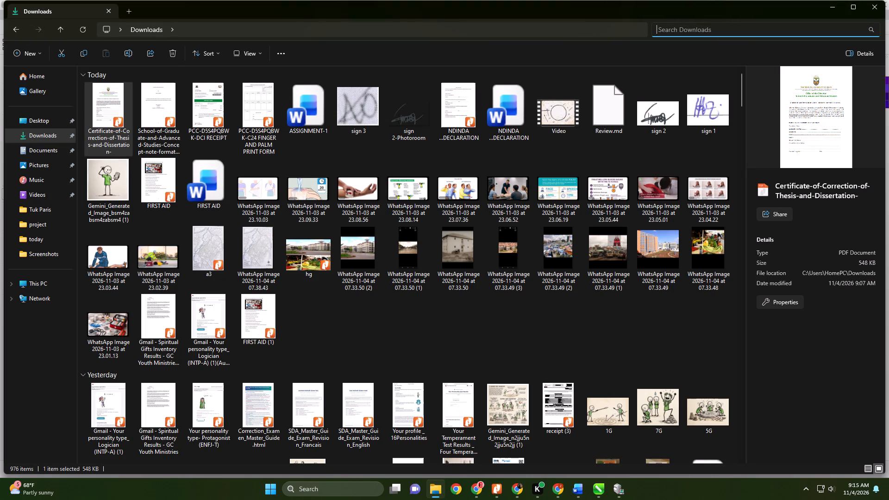
type("ALICIA")
double_click(131, 113)
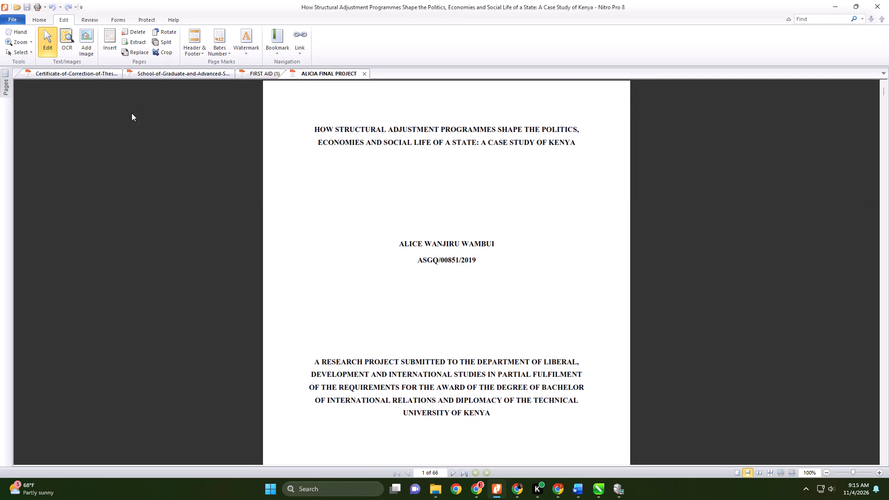
Configure the Kyocera print settings for ALICIA FINAL PROJECT to auto color with duplex off.
key("ctrl+p")
left_click(490, 134)
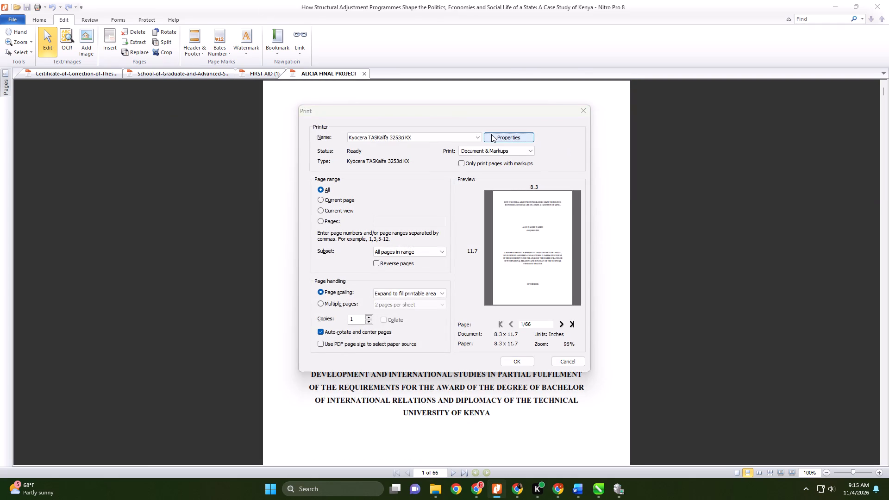
left_click(16, 65)
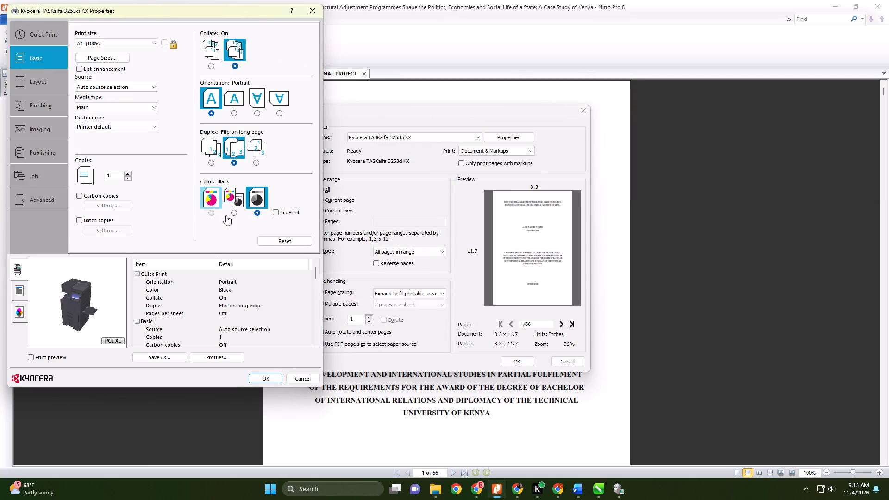
left_click(232, 211)
left_click(215, 165)
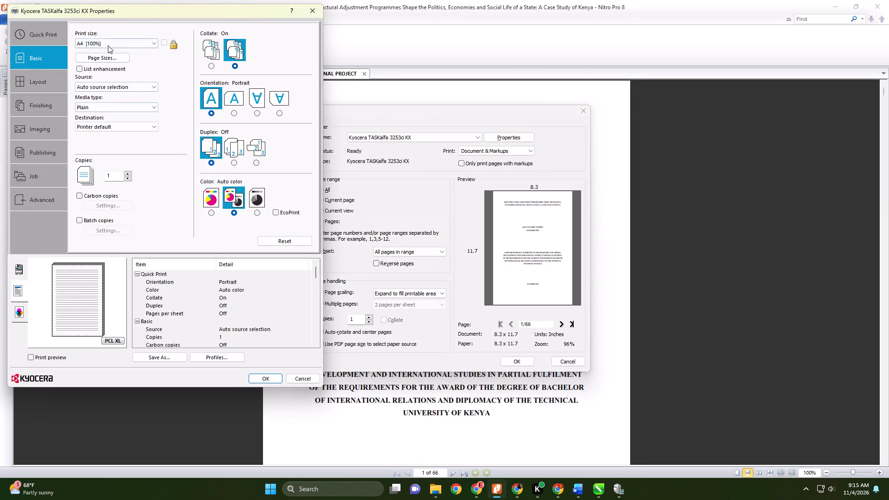
left_click(278, 375)
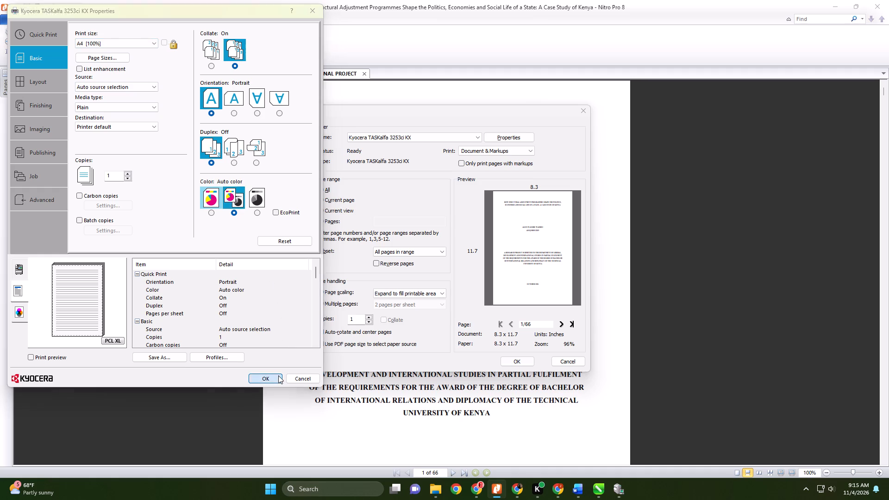
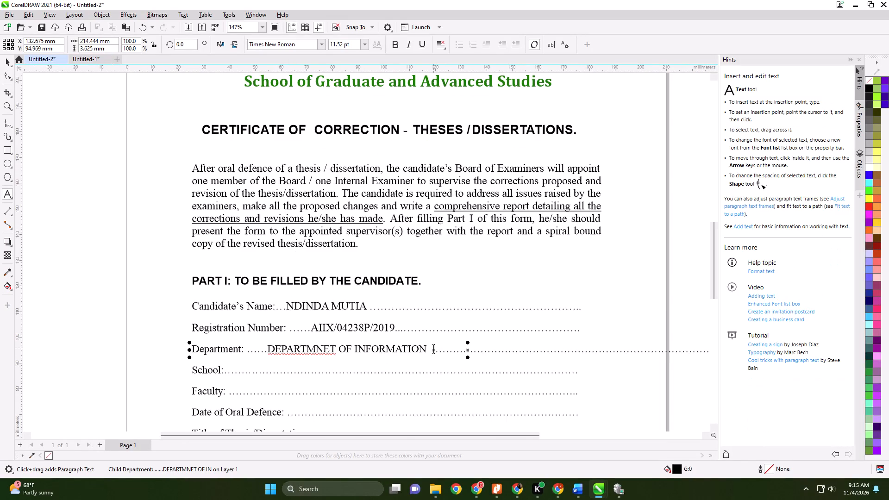
Continue the form's Department line after "DEPARTMNET OF INFORMATION" with "SCIENCE,".
type("SCIENCE")
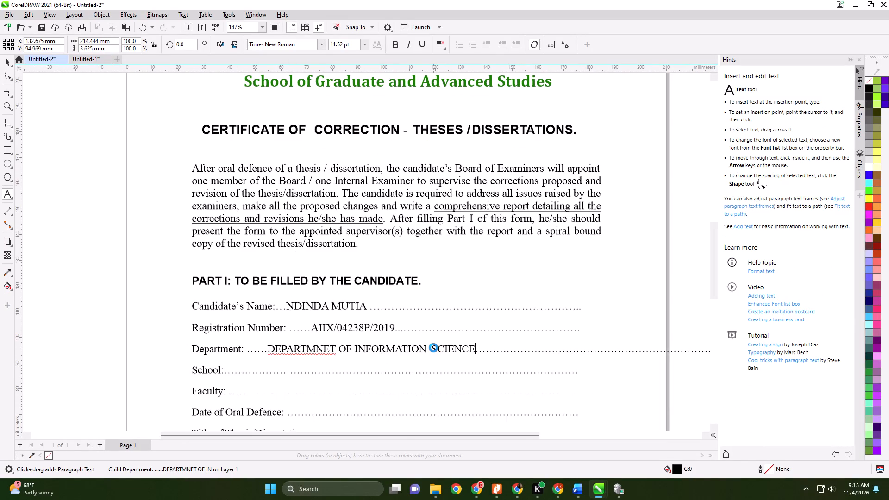
key("space")
key("BackSpace")
key("comma")
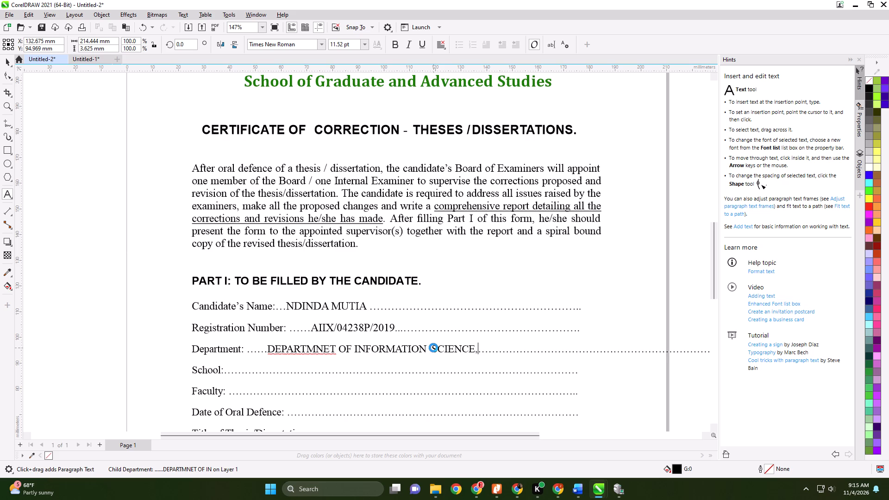
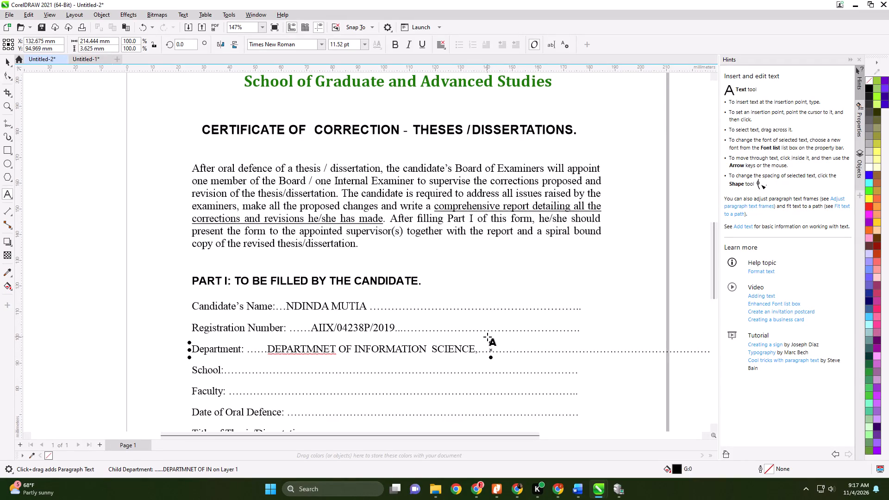
Continue the Department line after "SCIENCE," with "LANGUAGE AND COMMUNICATION STUDIES".
type("LANGUA")
type("GE")
key("space")
type("AN")
key("d")
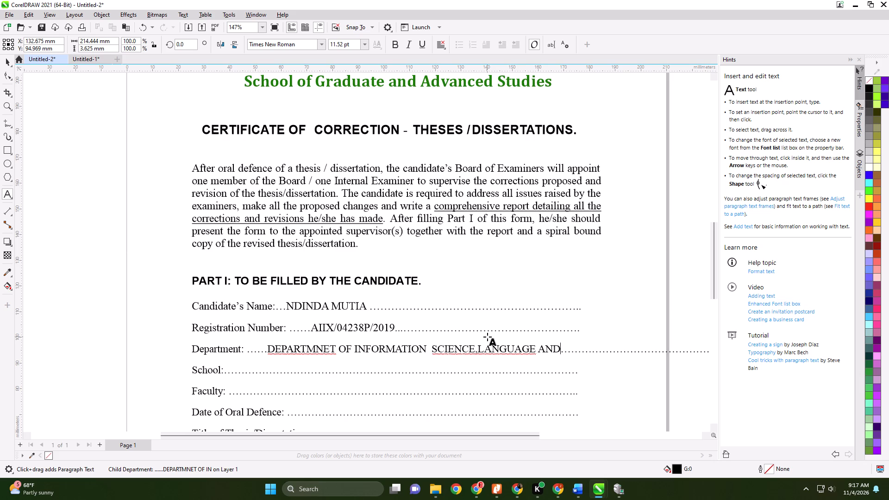
key("space")
type("COMMUNICATION")
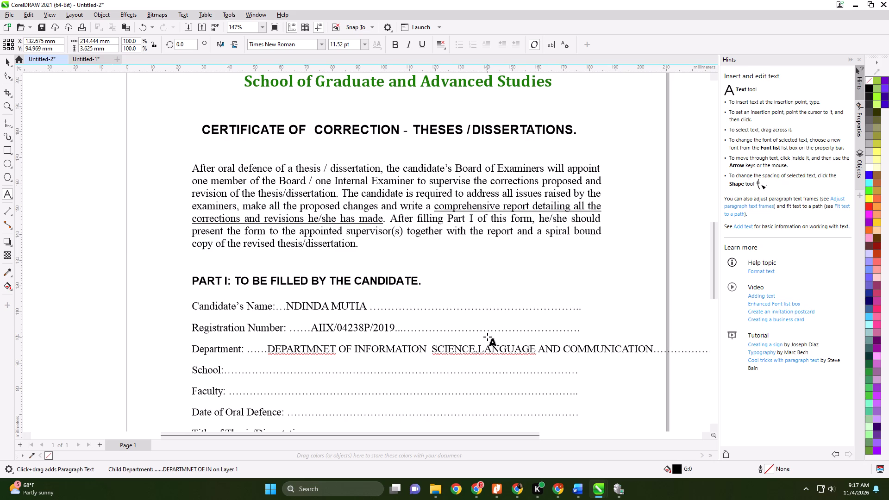
key("space")
type("STUDIES")
Set the font size of the department name entered on the Department line to 10 pt.
left_click(506, 353)
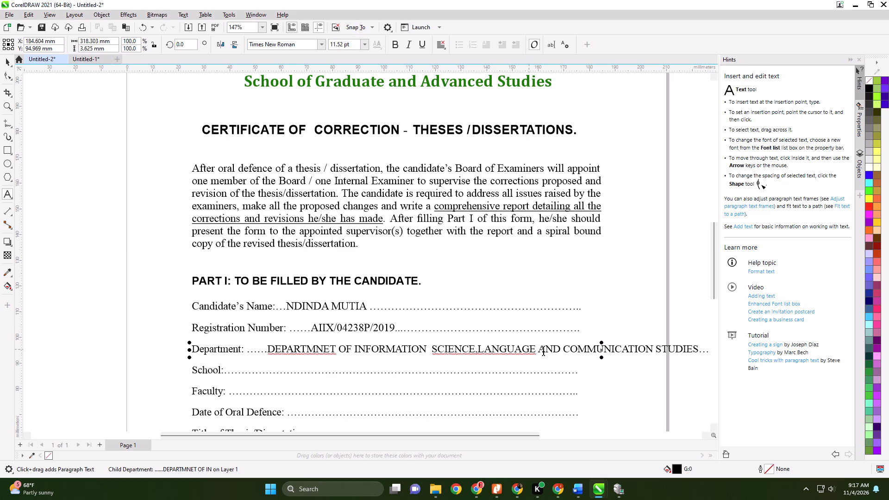
left_click(543, 350)
left_click(693, 350)
left_click_drag(701, 350, 260, 352)
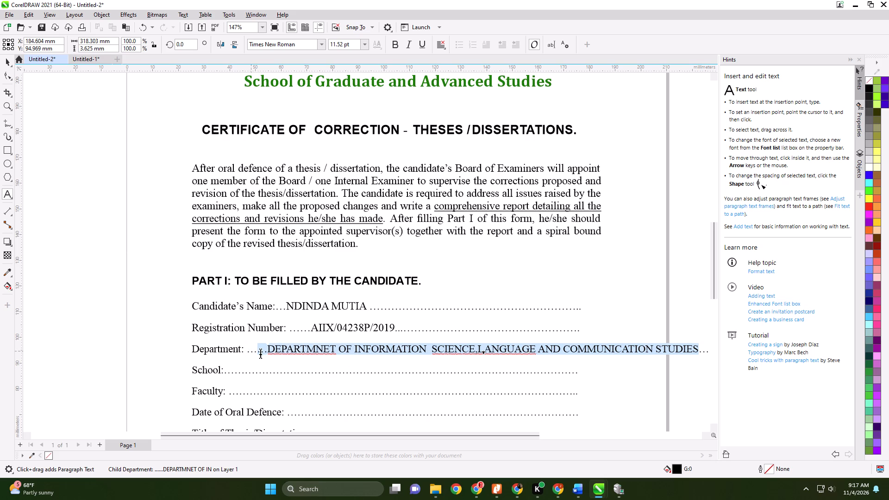
left_click_drag(260, 352, 268, 353)
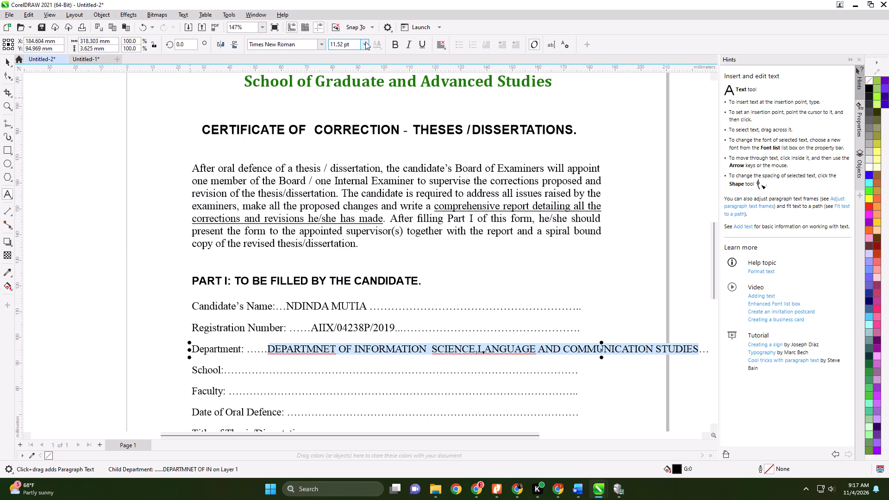
left_click(365, 43)
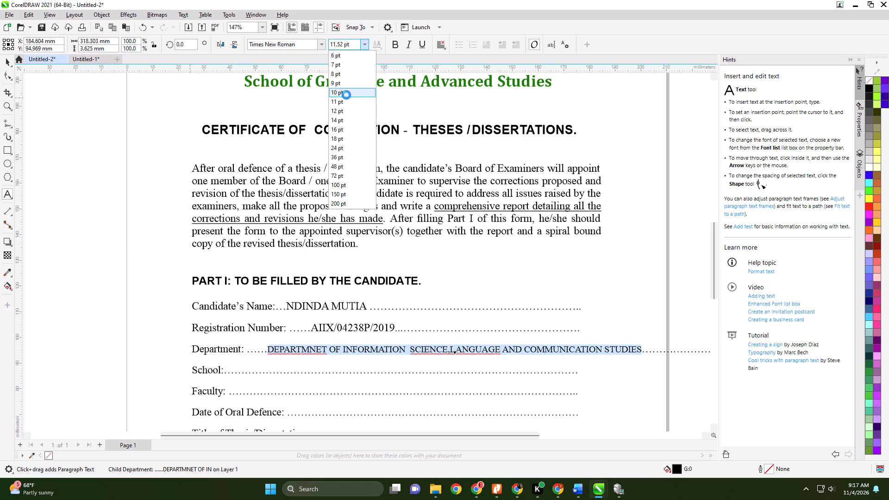
left_click(346, 95)
Delete the surplus trailing dots after "STUDIES" on the Department line, keeping only a few.
left_click(650, 354)
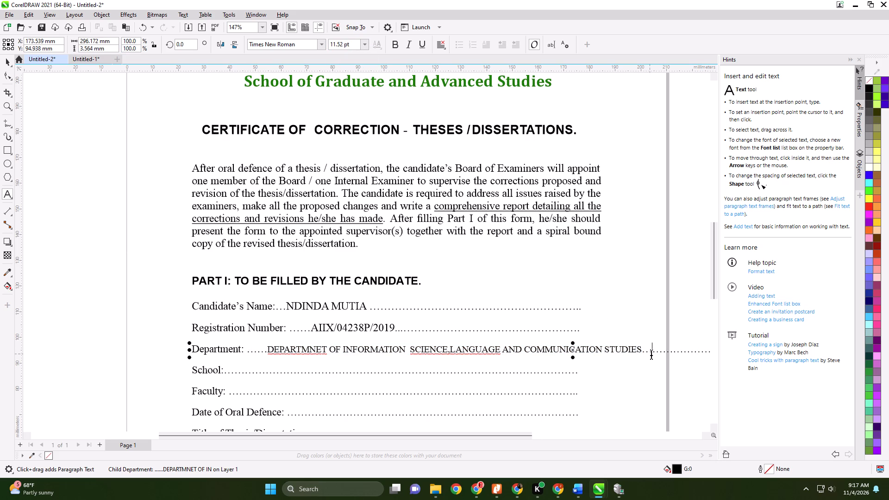
key("Delete")
key("Delete")
key("Delete")
key("Delete")
key("Delete")
key("Delete")
key("Delete")
key("Delete")
key("Delete")
key("Delete")
key("Delete")
key("Delete")
key("Delete")
key("Delete")
key("Delete")
key("Delete")
key("Delete")
key("Delete")
key("Delete")
key("Delete")
key("Delete")
key("Delete")
key("Delete")
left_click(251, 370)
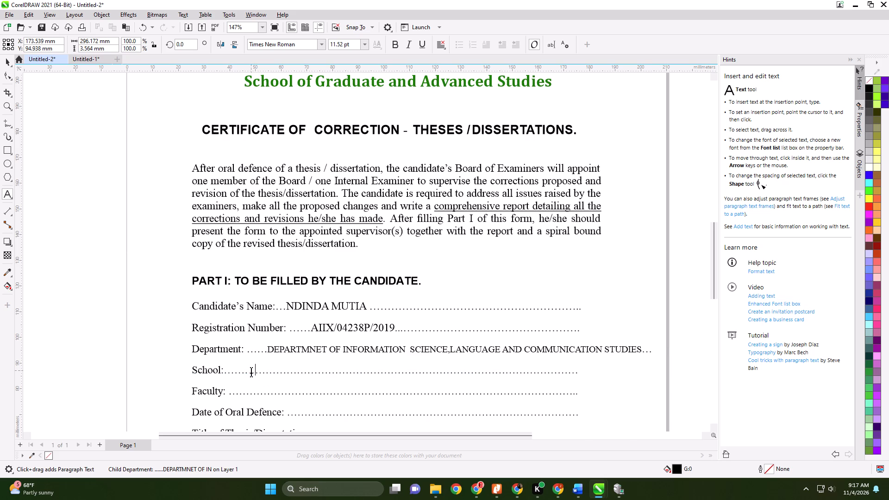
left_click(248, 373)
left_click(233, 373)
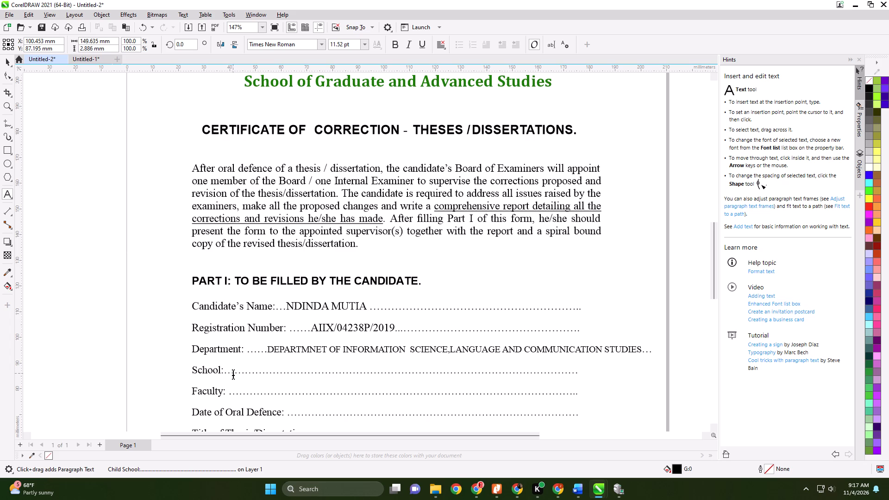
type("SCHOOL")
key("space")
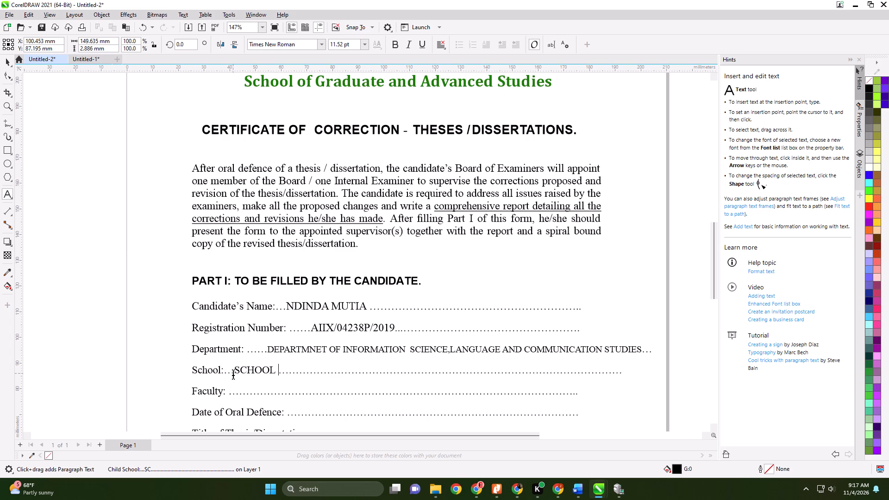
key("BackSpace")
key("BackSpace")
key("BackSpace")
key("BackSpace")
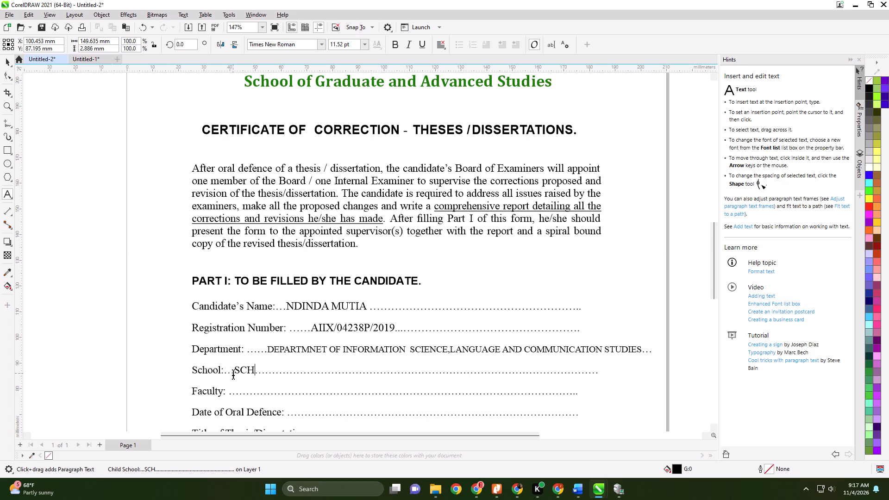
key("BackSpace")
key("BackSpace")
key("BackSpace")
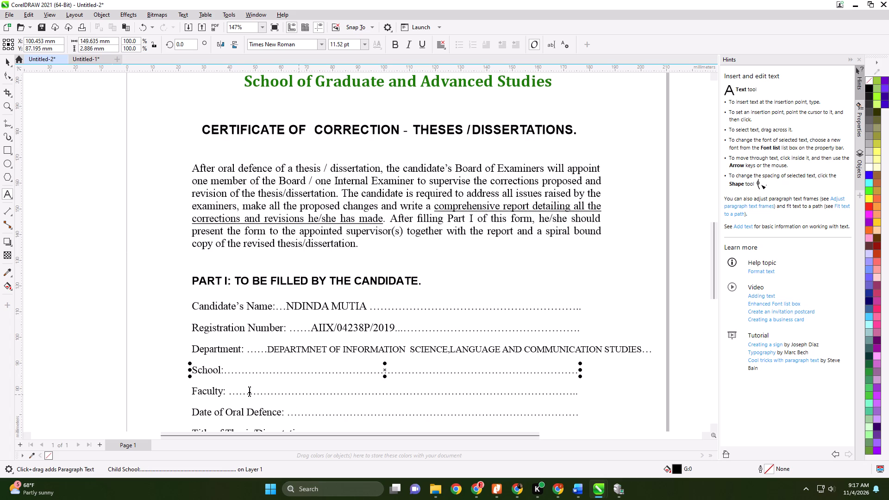
Fill in the Faculty line with "SOCIAL SCIENCES AND TECHNOLOGY", leaving a few dots before it.
left_click(245, 394)
left_click(238, 394)
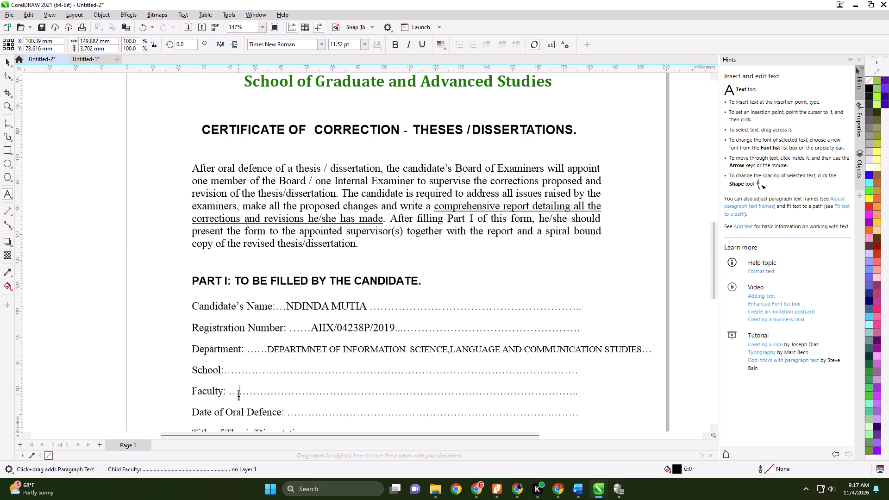
left_click(236, 394)
type("SOCIAL SCIENCE")
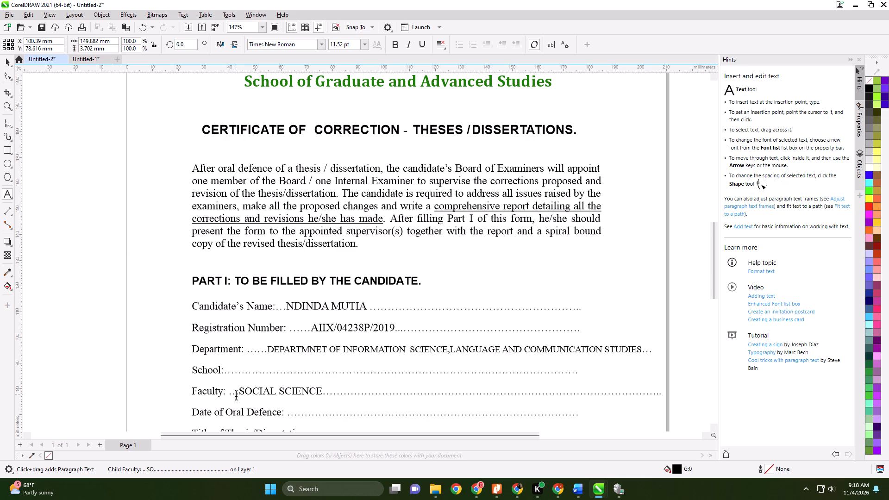
type("S A")
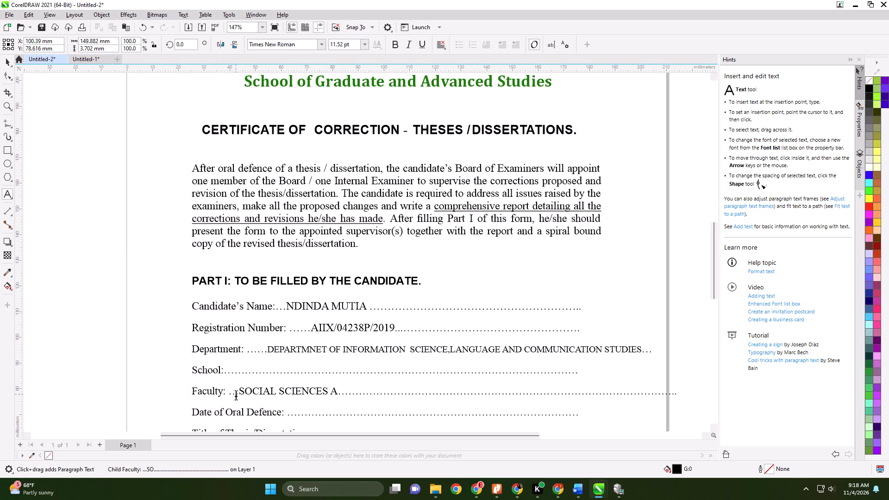
type("ND TECHNOLOGY")
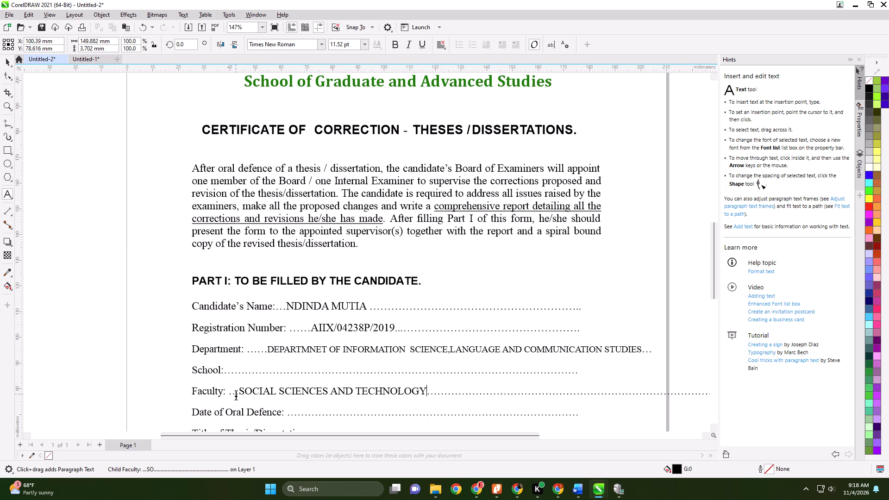
Trim the trailing dots after the faculty entry to match the other lines' length, adding six full stops after "TECHNOLOGY".
key("Delete")
key("Delete")
key("Delete")
key("Delete")
key("Delete")
key("Delete")
key("Delete")
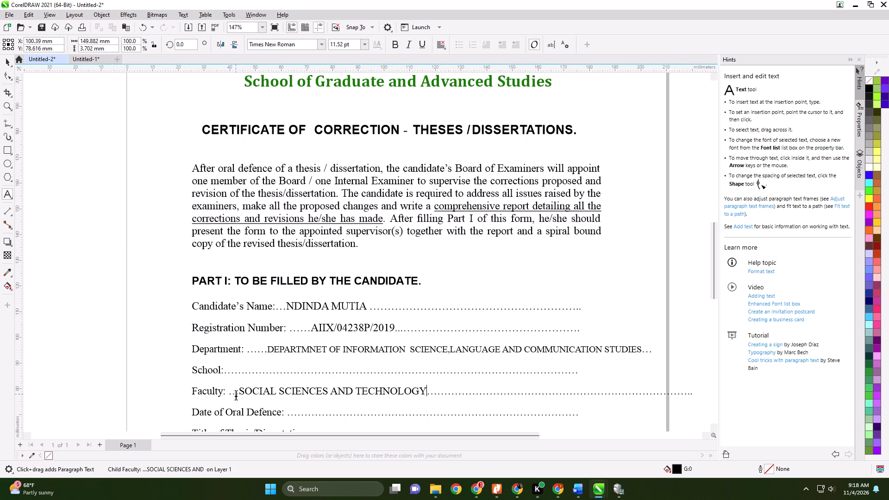
key("Delete")
key("Delete")
key("Delete")
key("Delete")
key("Delete")
key("Delete")
key("Delete")
key("Delete")
key("Delete")
key("Delete")
key("Delete")
key("Delete")
type("......")
Enter 01/10/2026 on the Date of Oral Defence line and trim the surplus dots after it.
scroll(265, 396, "up", 1)
scroll(265, 395, "down", 4)
scroll(355, 398, "down", 1)
scroll(326, 414, "up", 1)
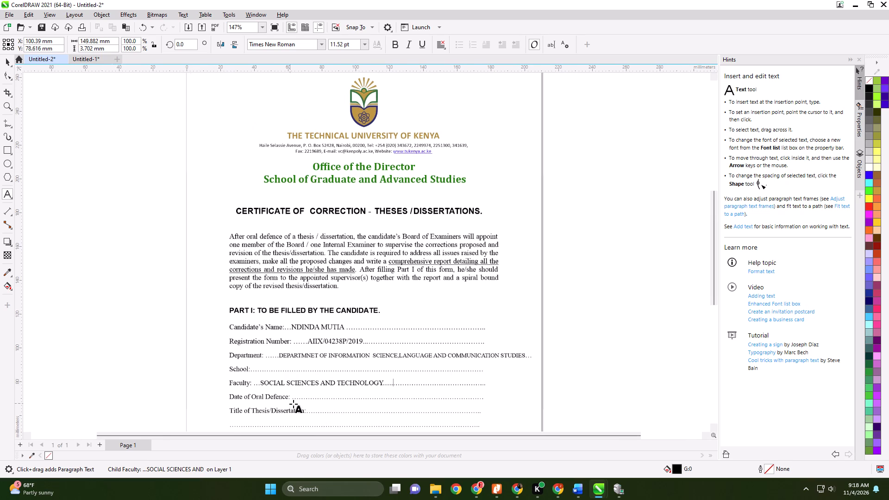
scroll(309, 406, "up", 3)
left_click(306, 395)
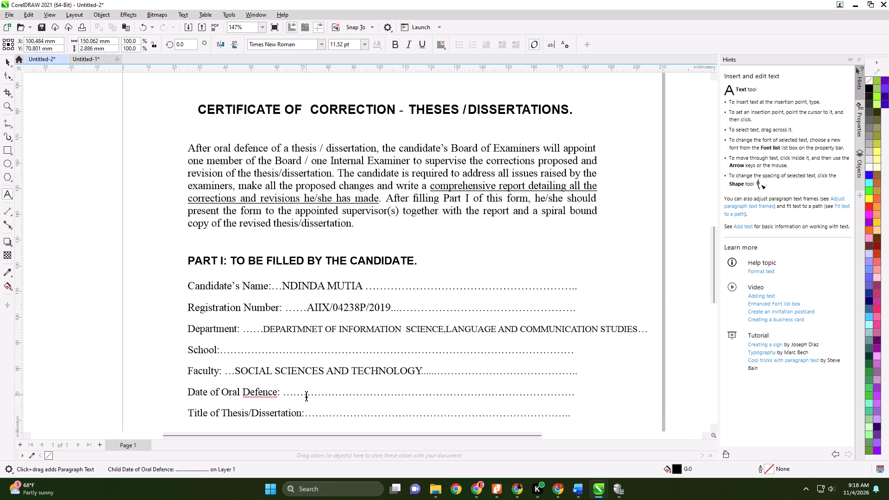
type("01/10/2026")
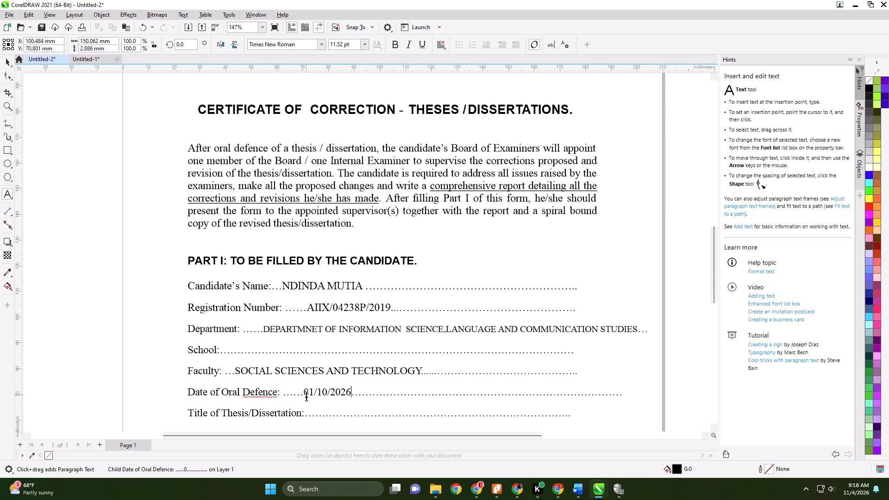
key("Delete")
key("Delete")
key("Delete")
key("Delete")
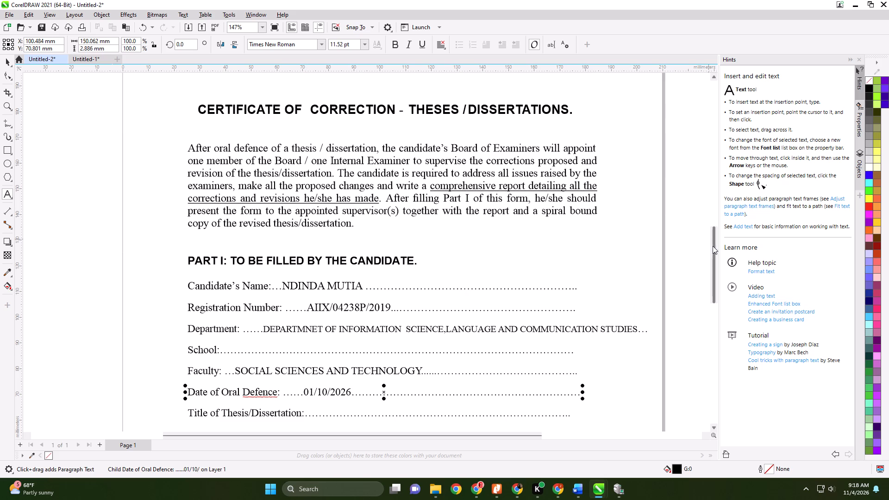
Shorten the leading dots after "Title of Thesis/Dissertation:" to a short run, ending it with two full stops.
left_click_drag(713, 246, 715, 278)
left_click(352, 268)
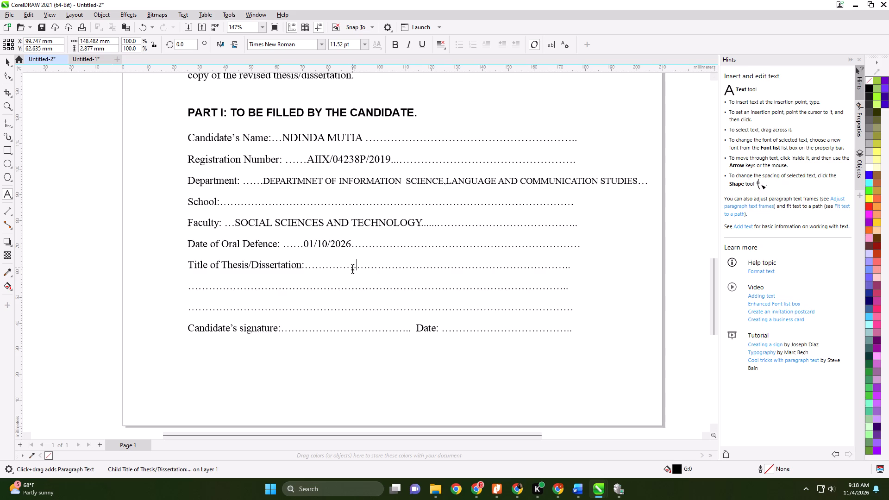
type("THE")
key("space")
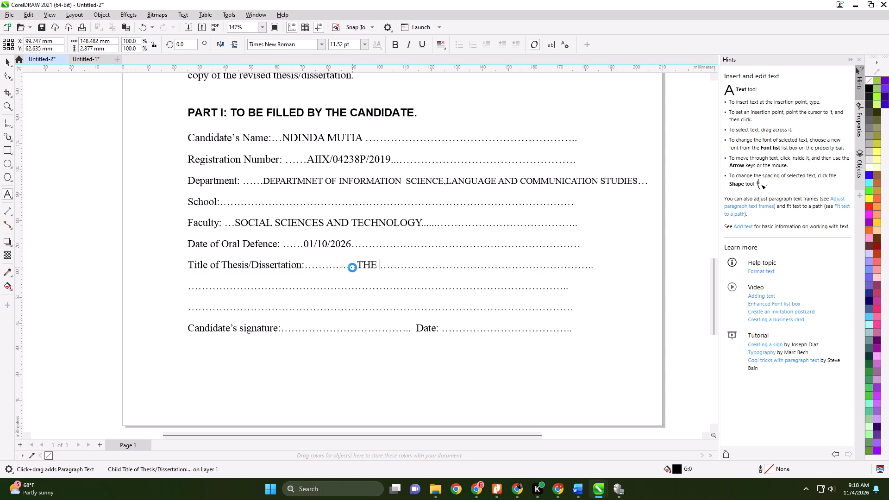
key("BackSpace")
key("BackSpace")
key("BackSpace")
key("BackSpace")
key("BackSpace")
key("BackSpace")
key("BackSpace")
key("BackSpace")
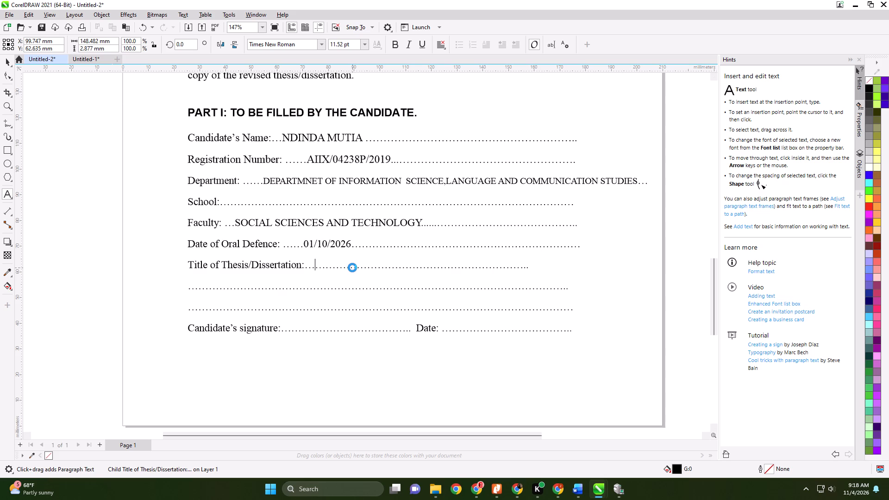
type("..")
Enter "THE USE OF INDIGENOUS KNOWLEDGE IN ALTERNATIVE DISPUTE" on the Title of Thesis/Dissertation line, after its short run of leading dots.
type("THE USE")
key("space")
type("OF")
key("space")
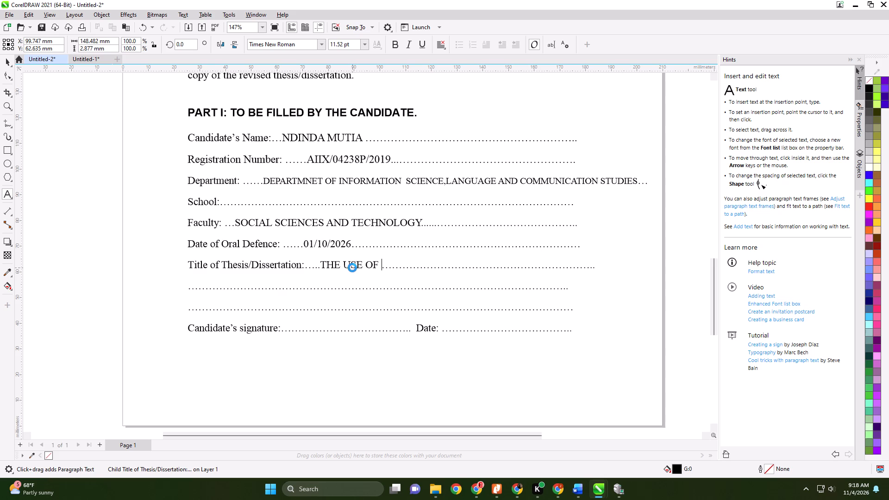
type("INDIG")
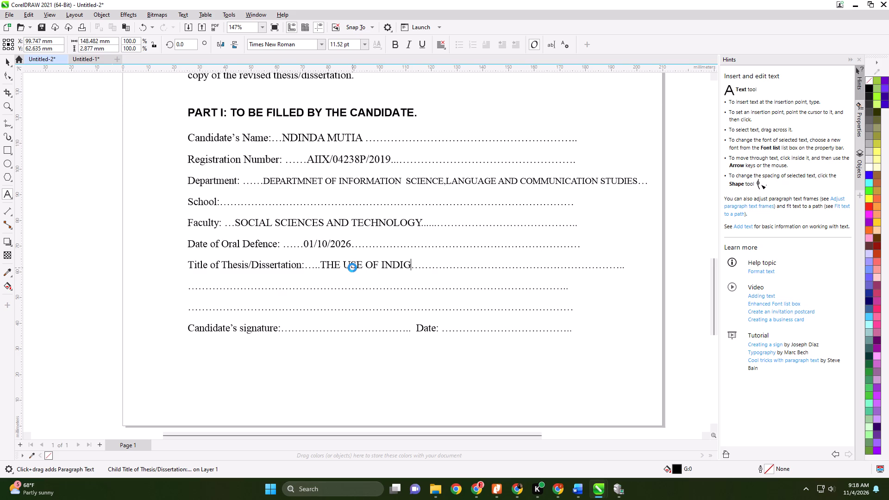
type("ENOUS")
key("space")
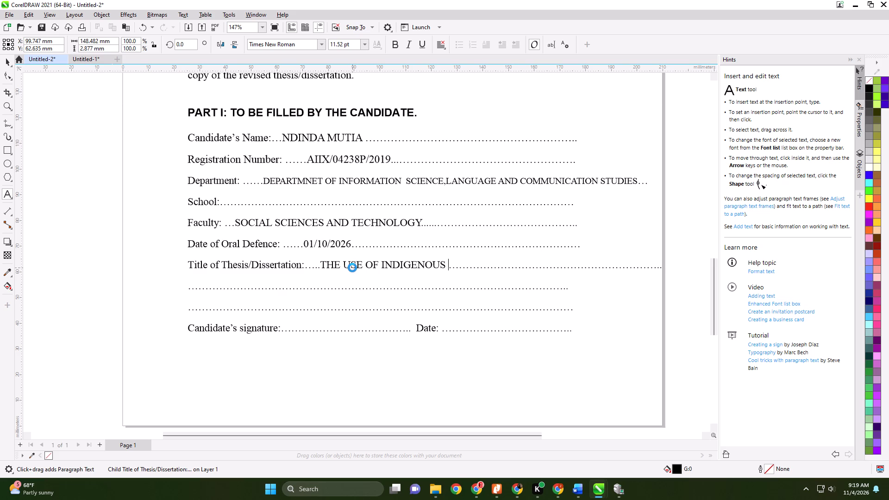
key("k")
type("NOW")
type("LE")
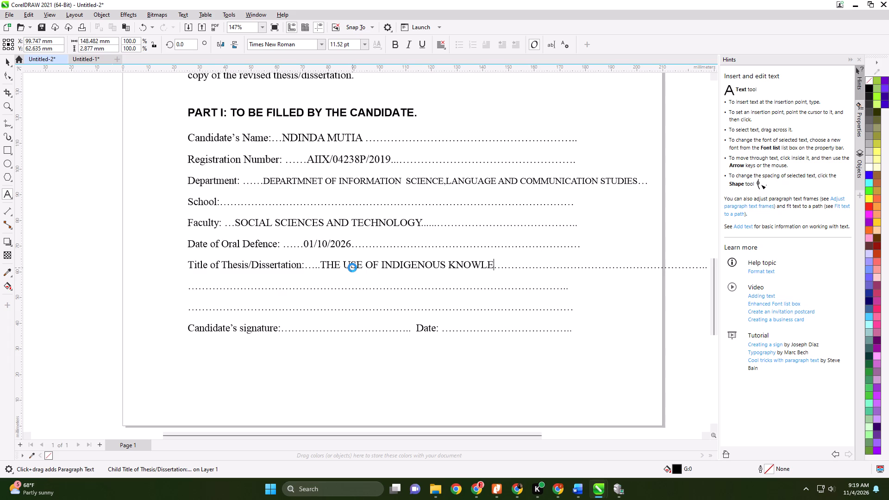
key("g")
key("BackSpace")
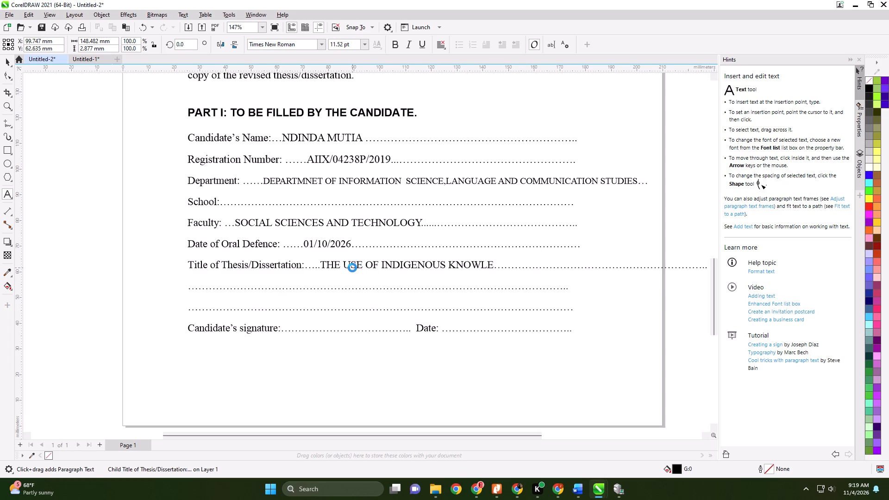
type("DGE")
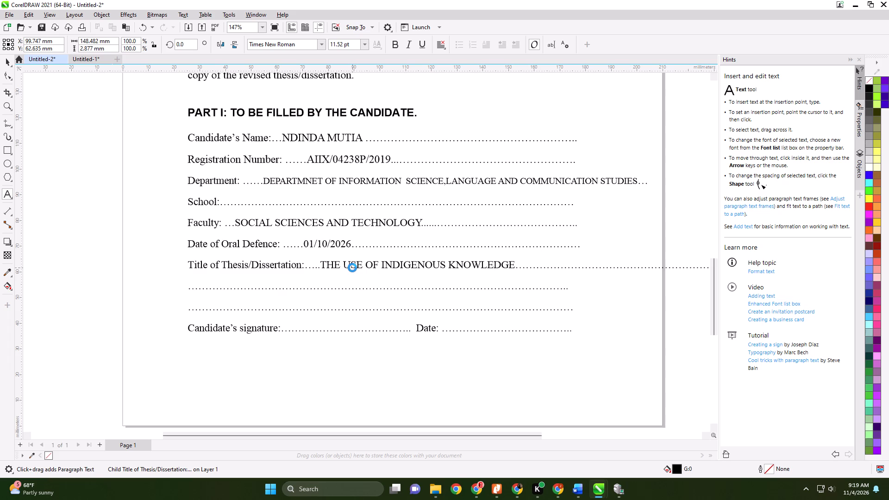
key("space")
type("IN")
key("space")
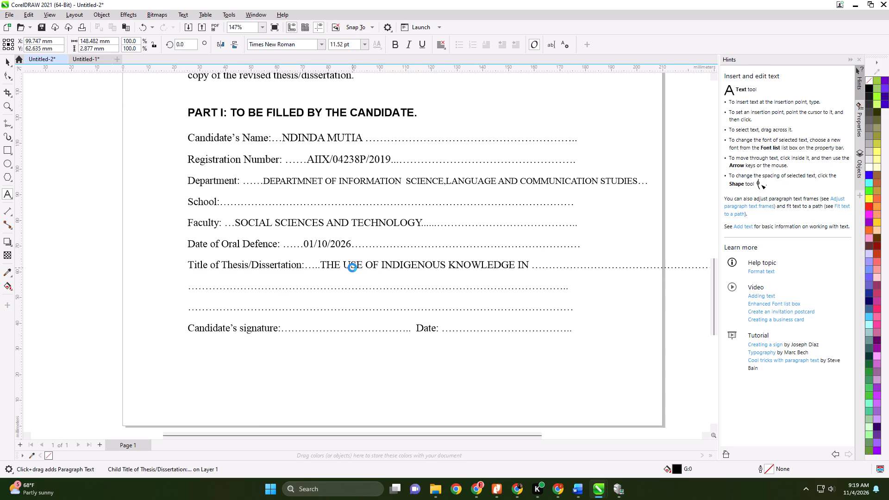
type("ALTERNATIVE")
key("space")
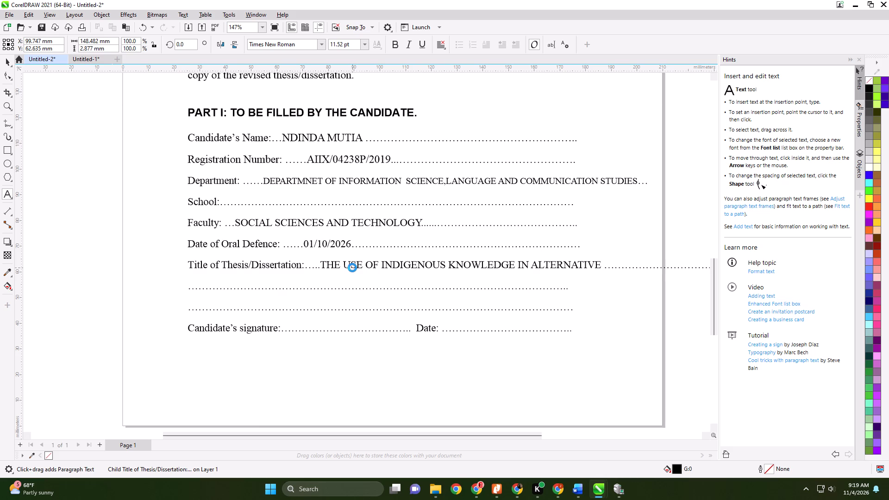
type("SID")
key("BackSpace")
key("BackSpace")
key("BackSpace")
type("DISPUTE")
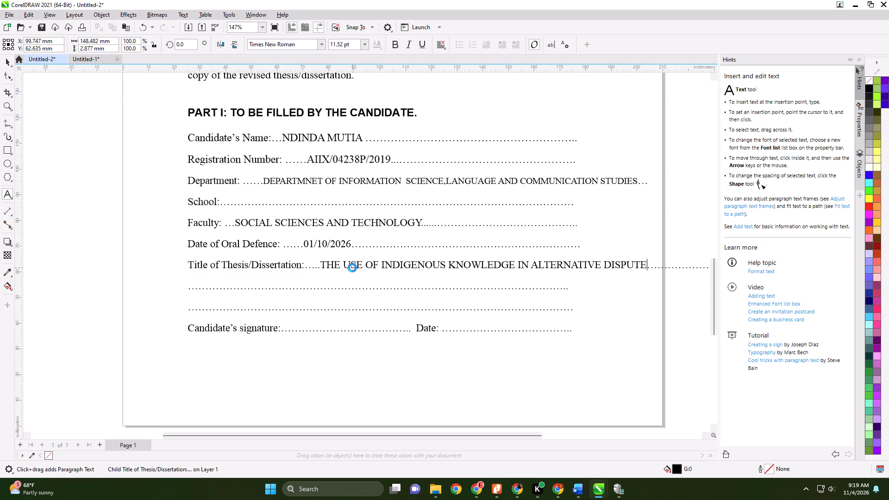
key("space")
type("RE")
key("BackSpace")
key("BackSpace")
Delete all the trailing dots after "DISPUTE" on the Title of Thesis/Dissertation line.
key("Delete")
key("Delete")
key("Delete")
key("Delete")
key("Delete")
key("Delete")
key("Delete")
key("Delete")
key("Delete")
key("Delete")
key("Delete")
key("Delete")
key("Delete")
key("Delete")
key("Delete")
key("Delete")
key("Delete")
key("Delete")
key("Delete")
key("Delete")
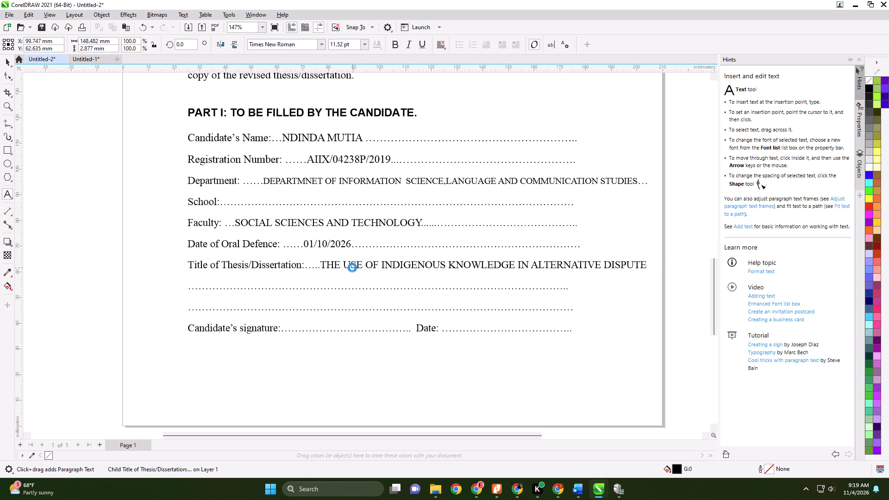
Continue the thesis title on the dotted line below with "RESOLUTION AMONG THE AKAMBA COMMUNITY", leaving a few dots before it.
left_click(194, 289)
left_click(194, 288)
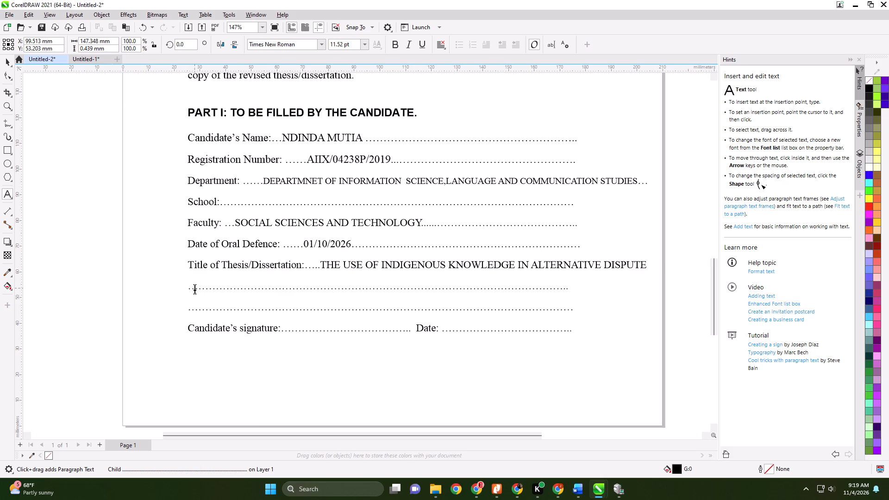
left_click(194, 288)
type("RESOLUTION")
key("space")
type("AMONG")
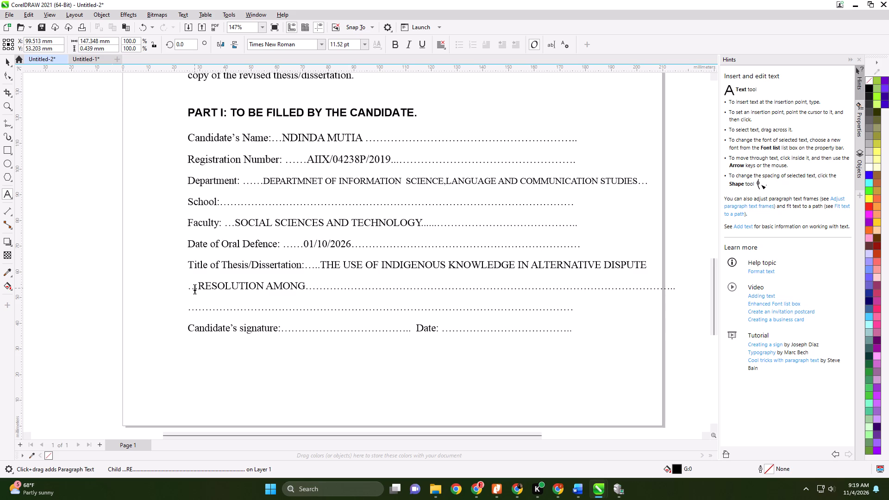
key("space")
type("THE AKAMBA")
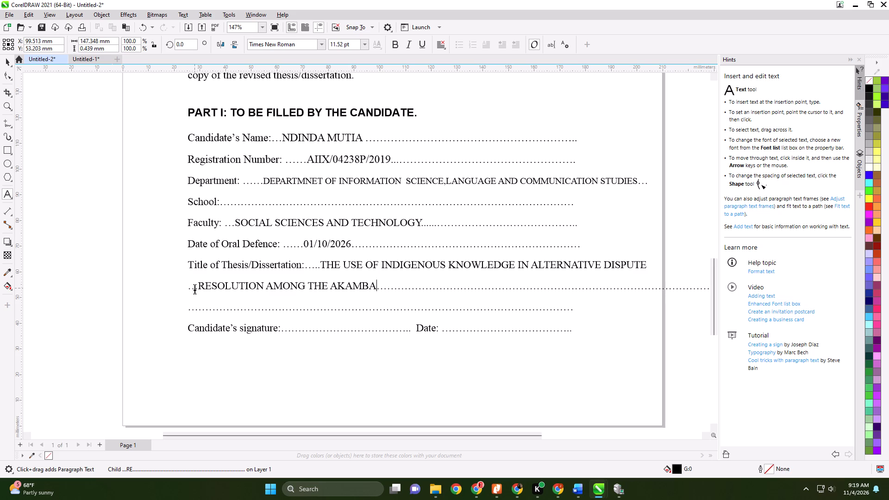
key("space")
type("COMMUNI")
type("TY")
key("space")
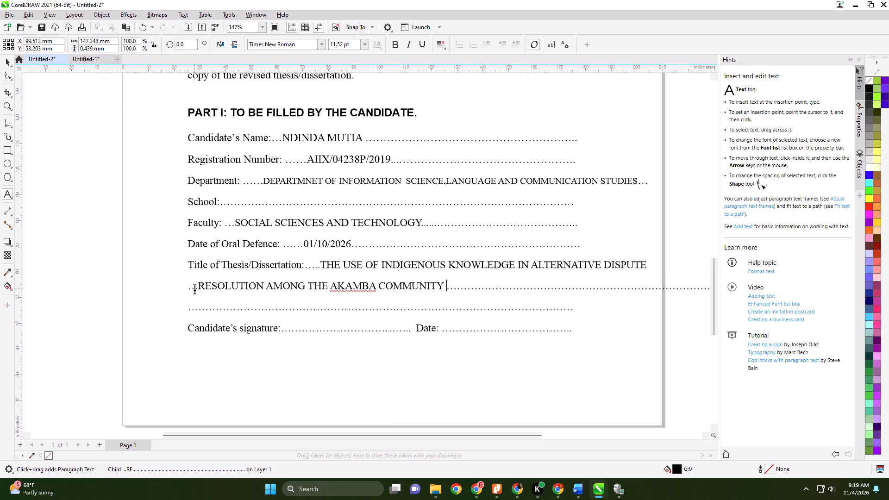
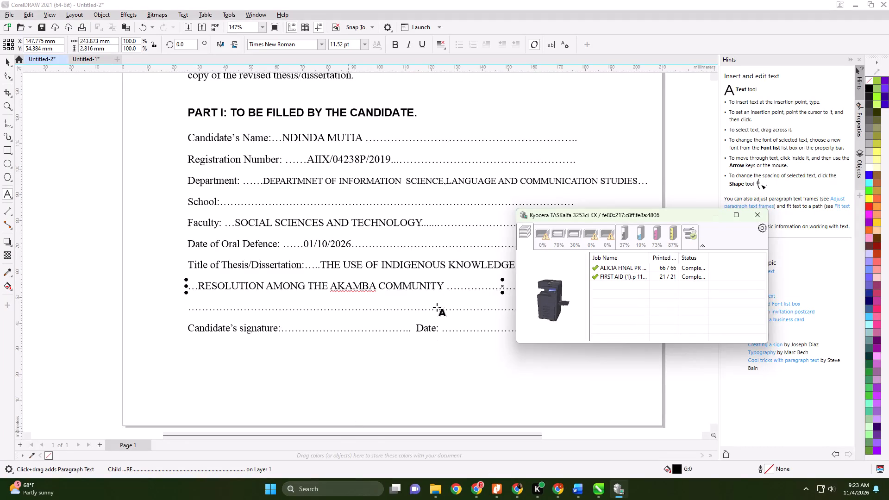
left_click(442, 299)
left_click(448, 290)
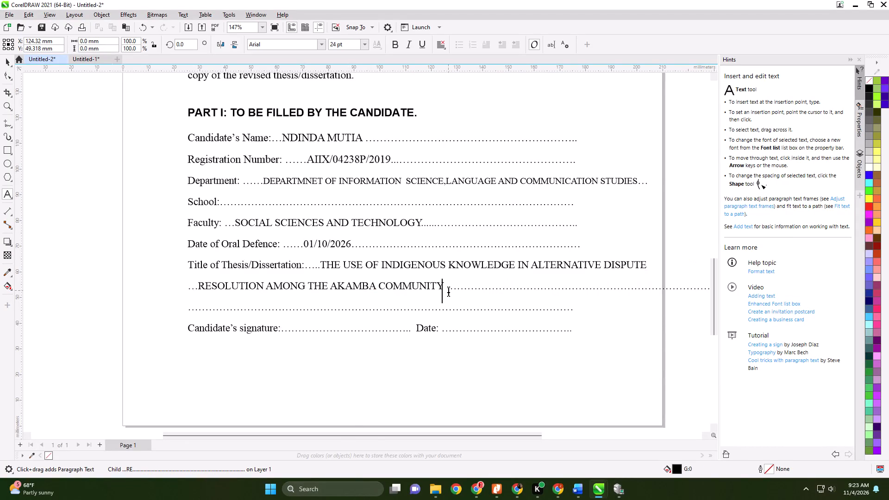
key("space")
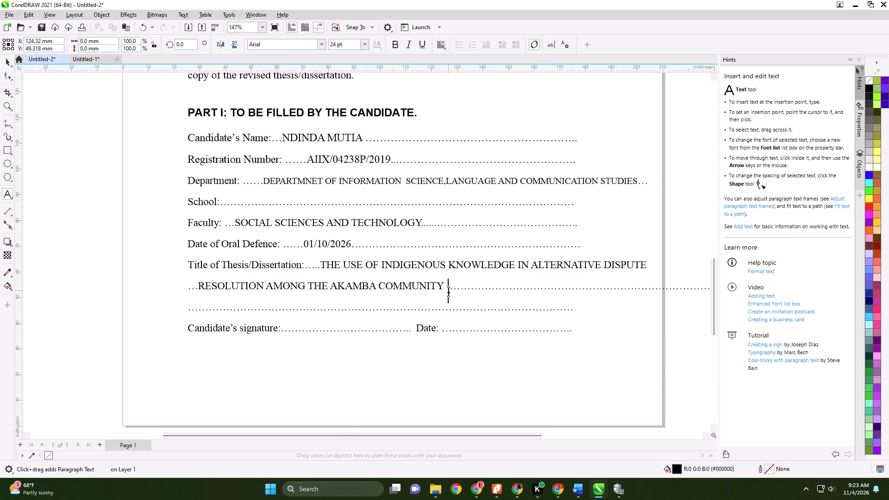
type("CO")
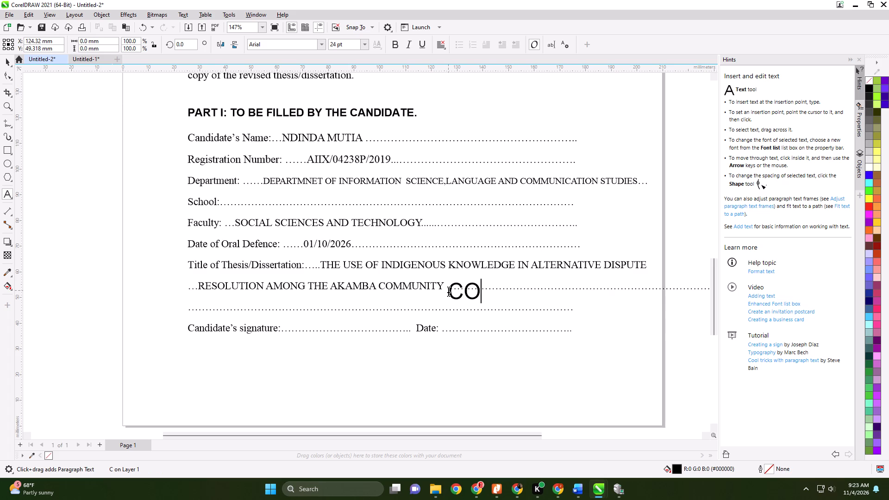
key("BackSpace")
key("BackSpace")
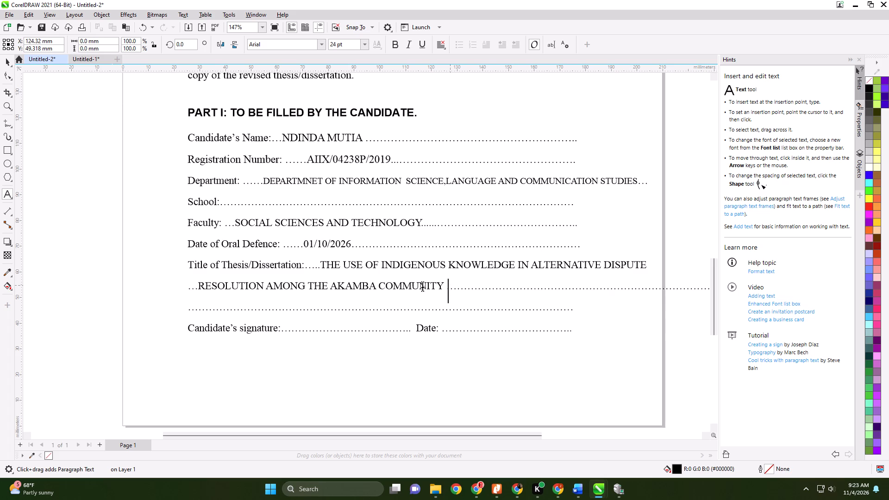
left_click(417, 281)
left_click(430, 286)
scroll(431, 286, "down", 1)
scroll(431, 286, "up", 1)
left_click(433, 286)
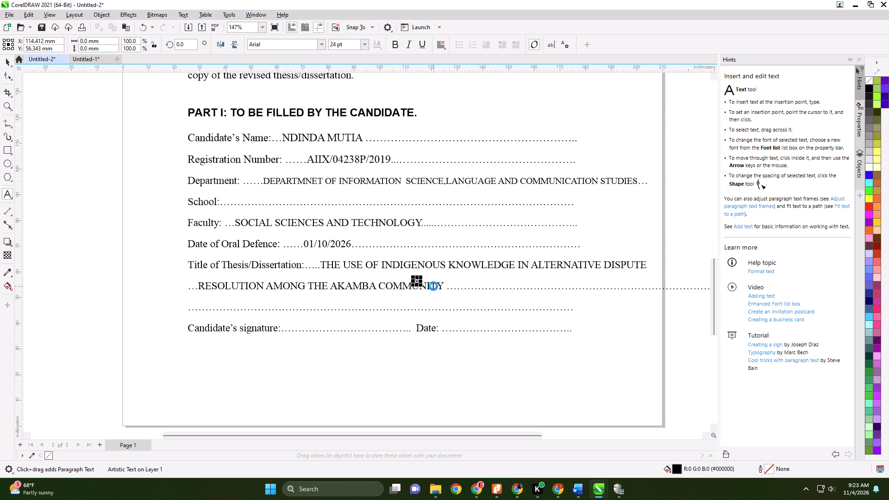
Continue the thesis title after "COMMUNITY" on its second line with "IN KITUI COUNTY,KENYA".
left_click(441, 288)
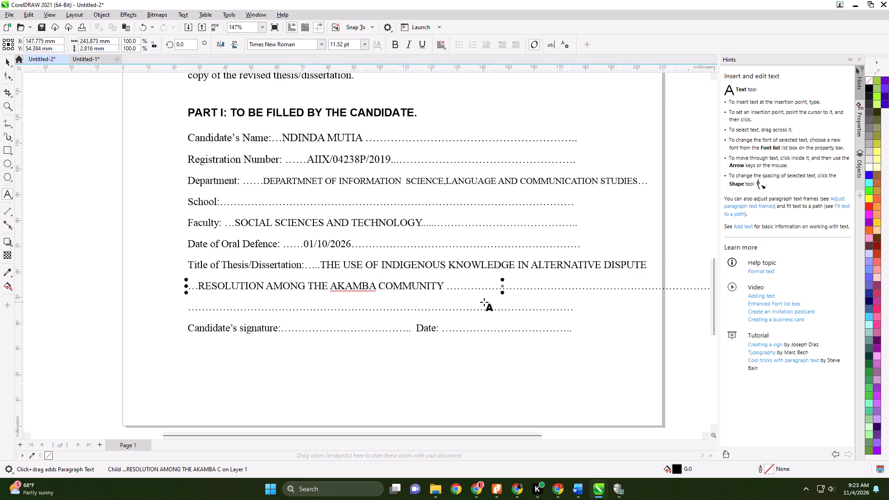
key("space")
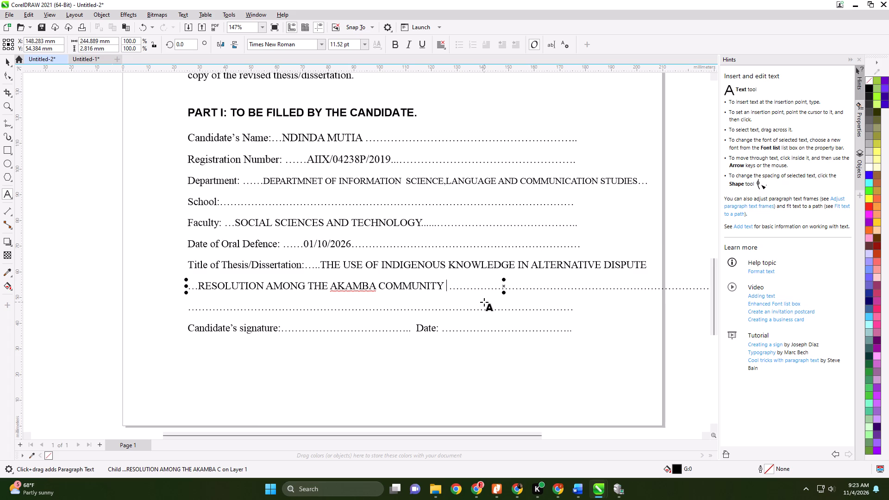
type("IN KITUI")
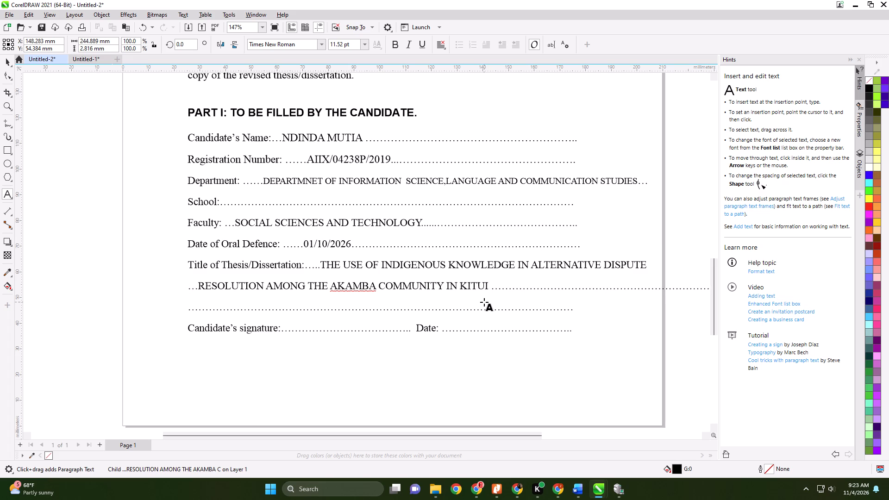
key("space")
type("COUNTY")
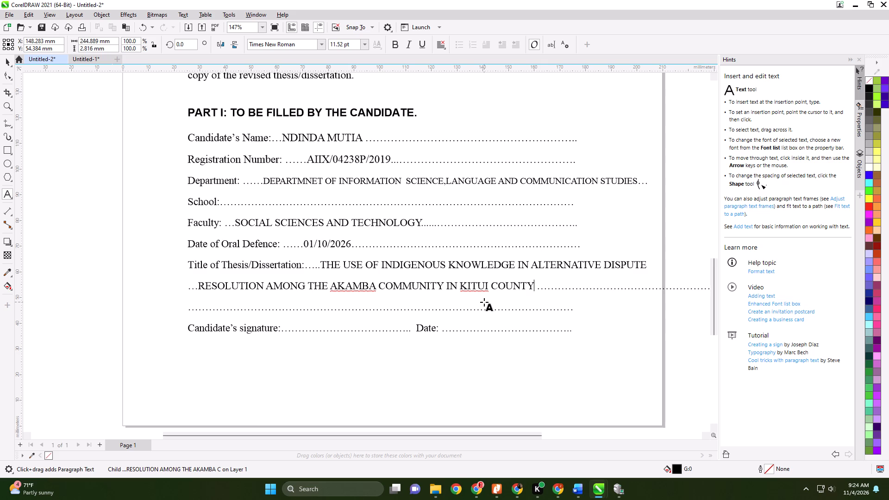
type(",KENYA")
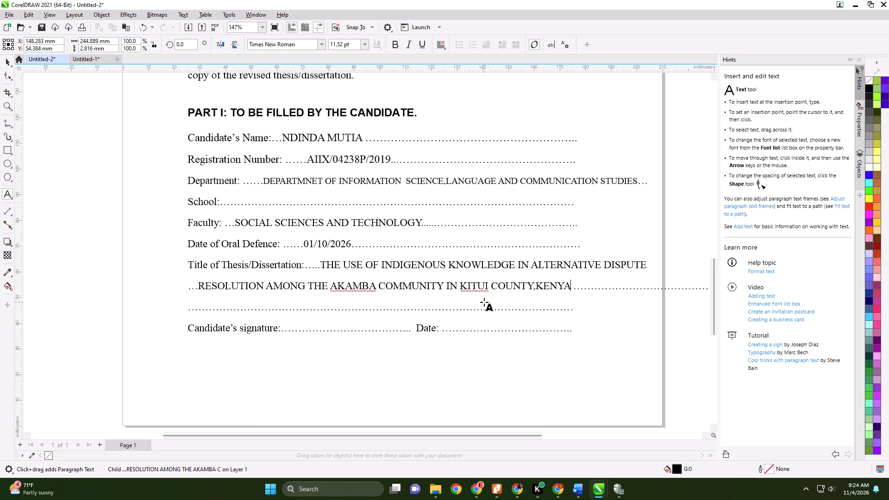
Delete the excess dots after "KENYA" so the thesis title's second line ends near the end of the line above.
key("Delete")
key("Delete")
key("Delete")
key("Delete")
key("Delete")
key("Delete")
key("Delete")
key("Delete")
key("Delete")
key("Delete")
key("Delete")
key("Delete")
key("Delete")
key("Delete")
key("Delete")
key("Delete")
key("Delete")
key("Delete")
key("Delete")
key("Delete")
key("Delete")
key("Delete")
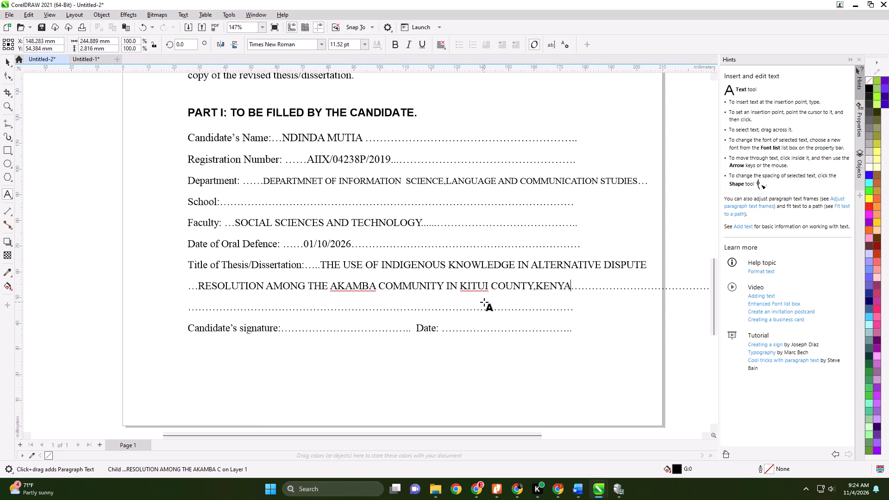
key("Delete")
key("Delete")
key("Delete")
key("Delete")
key("Delete")
key("Delete")
key("Delete")
key("Delete")
key("Delete")
key("Delete")
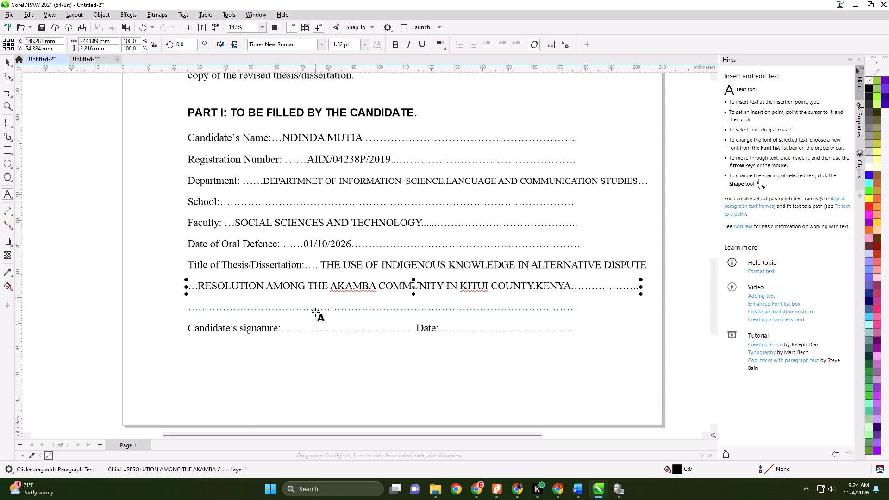
Begin the date on the candidate's signature line with "03", after a few leading dots following "Date:".
left_click(294, 332)
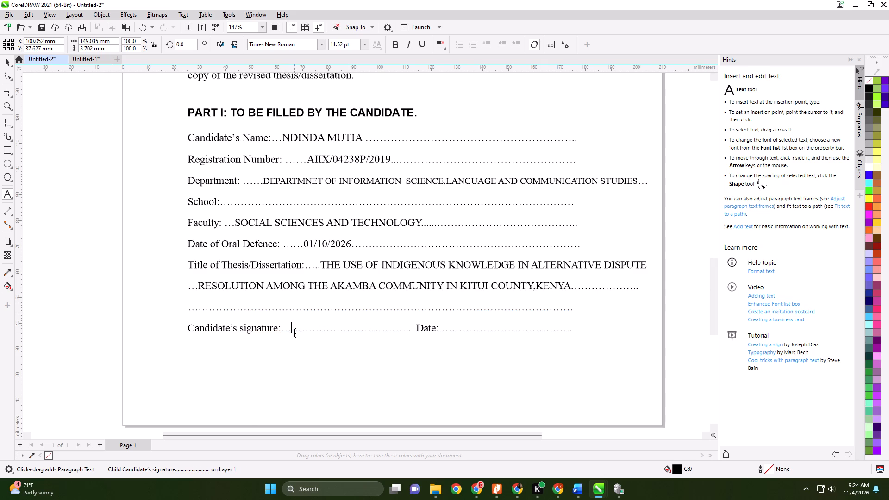
left_click(287, 331)
left_click(466, 331)
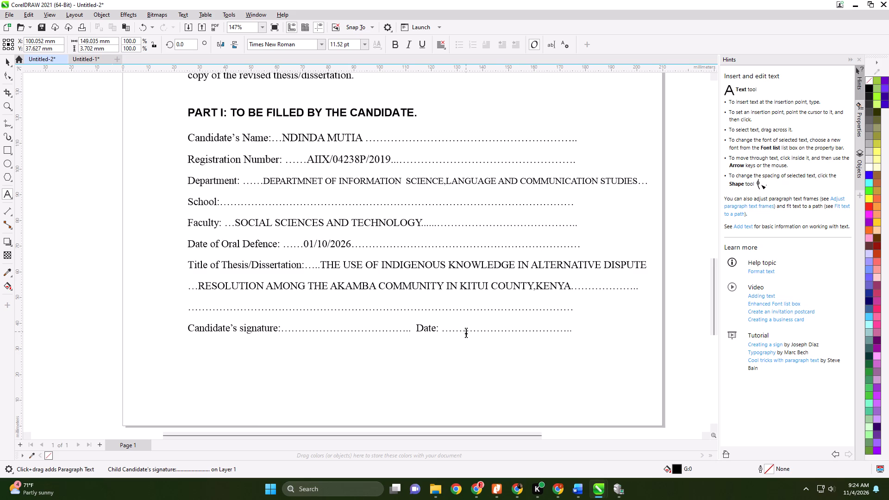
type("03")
Complete the date on the candidate's signature line as 03/11/2026 and delete a few of the excess dots following it.
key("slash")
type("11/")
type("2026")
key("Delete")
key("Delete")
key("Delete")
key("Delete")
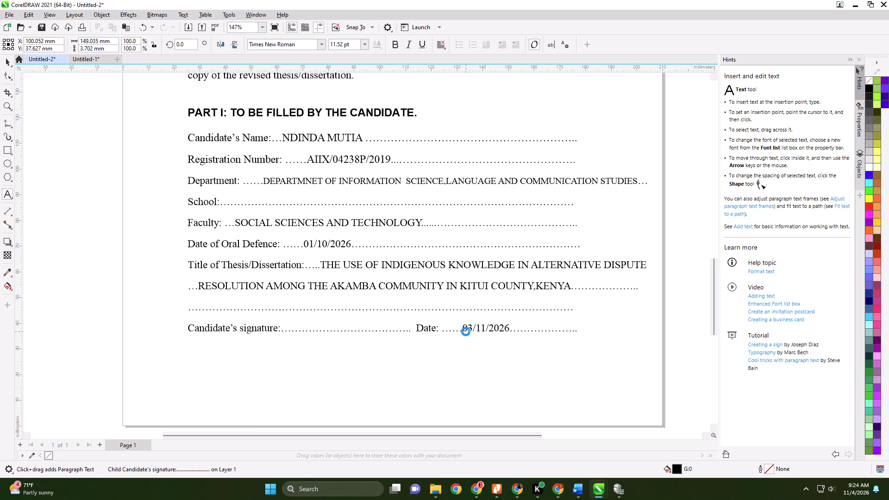
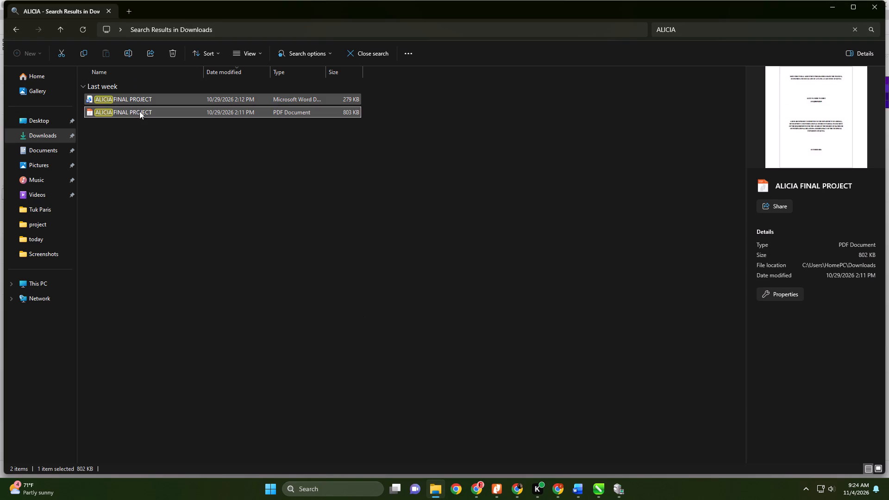
Switch to Chrome and carry the downloaded Certificate-of-Correction-of-Thesis-and-Dissertation PDF from the recent downloads towards another open application.
left_click(480, 488)
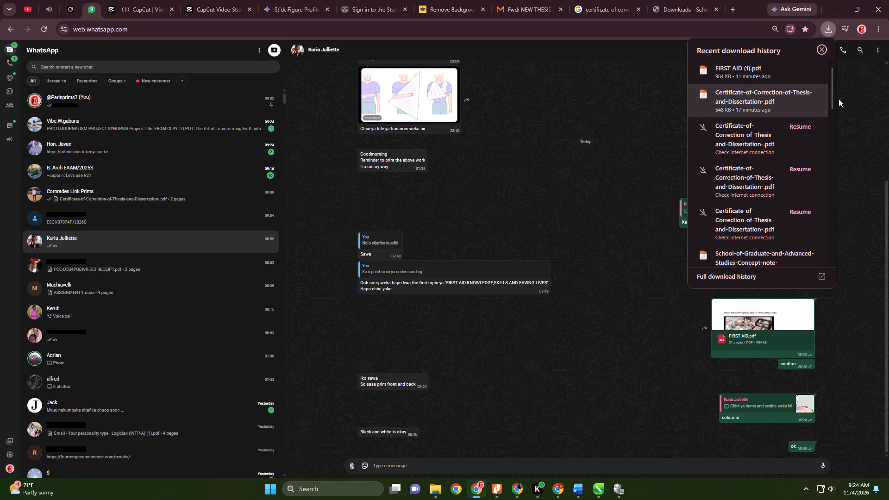
left_click_drag(754, 101, 563, 489)
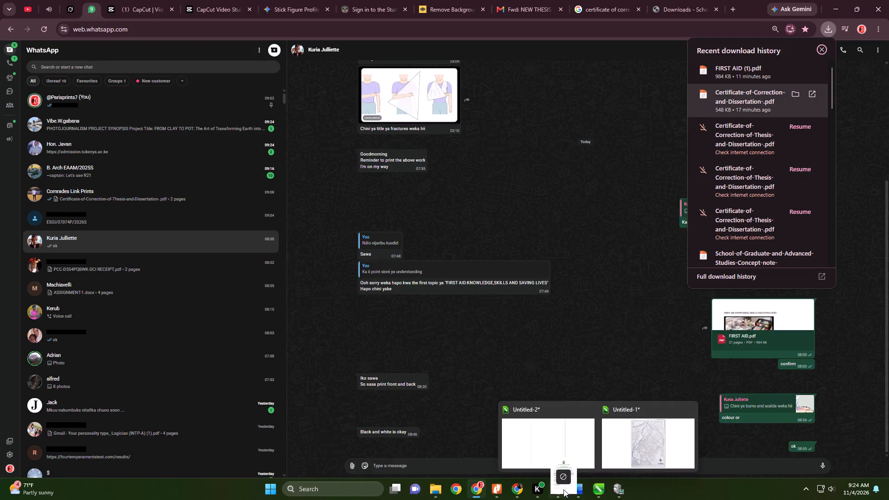
Import only page 2 of the downloaded Certificate-of-Correction PDF as text into page 2 of Untitled-2, accepting the suggested font substitution.
left_click_drag(563, 489, 556, 451)
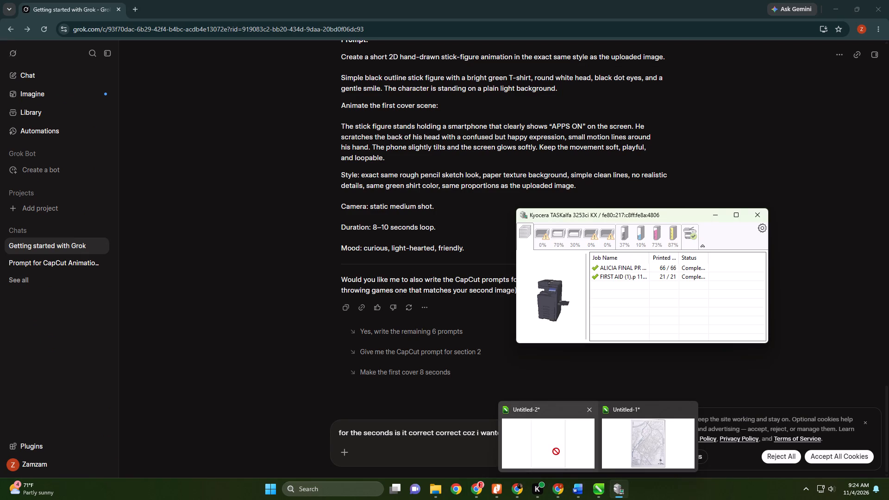
left_click_drag(556, 451, 407, 253)
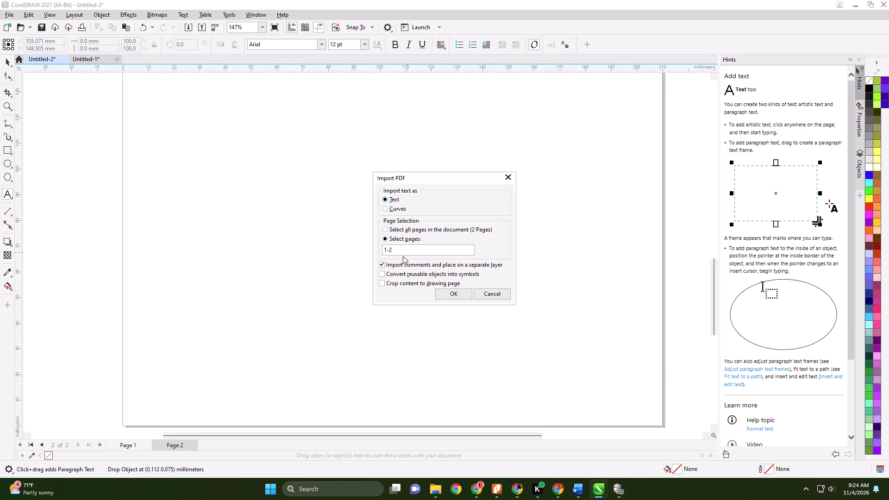
left_click_drag(397, 251, 375, 256)
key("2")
left_click(452, 295)
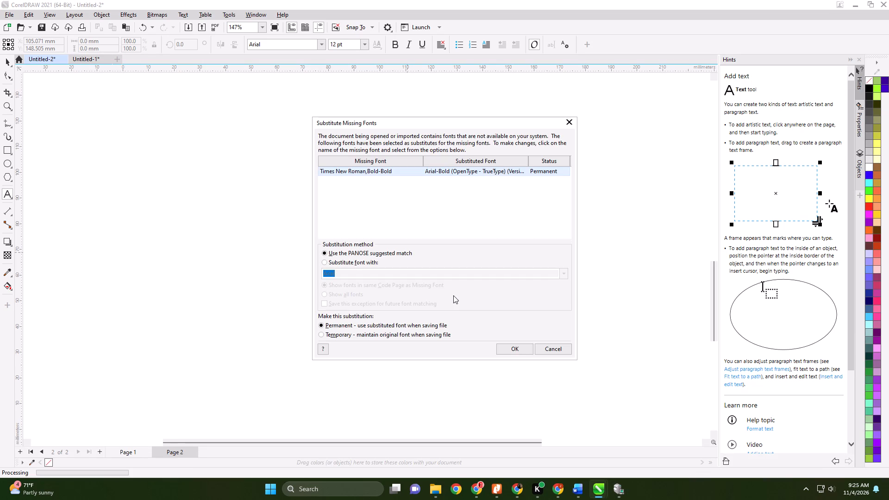
left_click(511, 350)
Centre the imported group of form content on page 2 and deselect it.
scroll(509, 344, "down", 1)
scroll(509, 344, "up", 1)
scroll(509, 344, "down", 2)
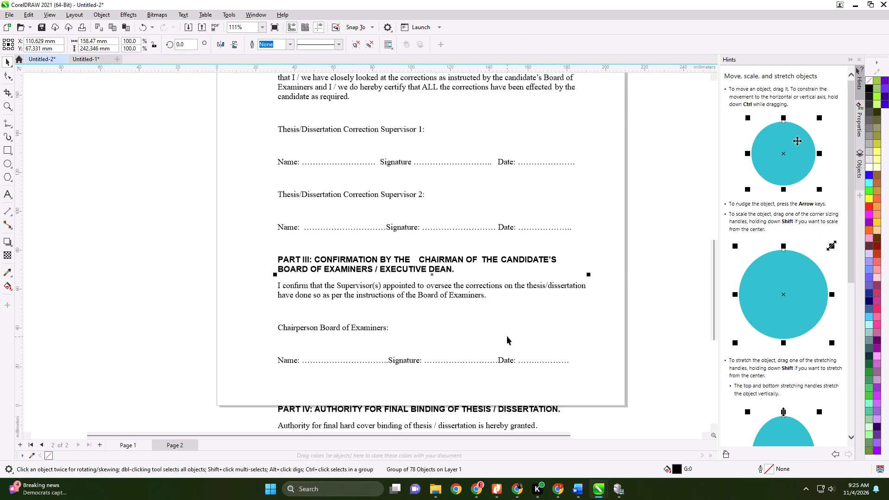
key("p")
scroll(513, 255, "down", 4)
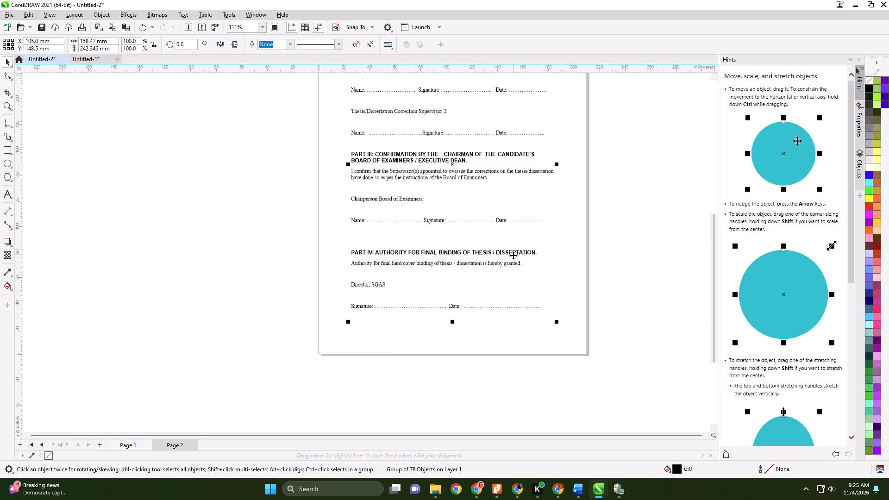
scroll(513, 255, "down", 5)
scroll(515, 225, "up", 4)
left_click(625, 181)
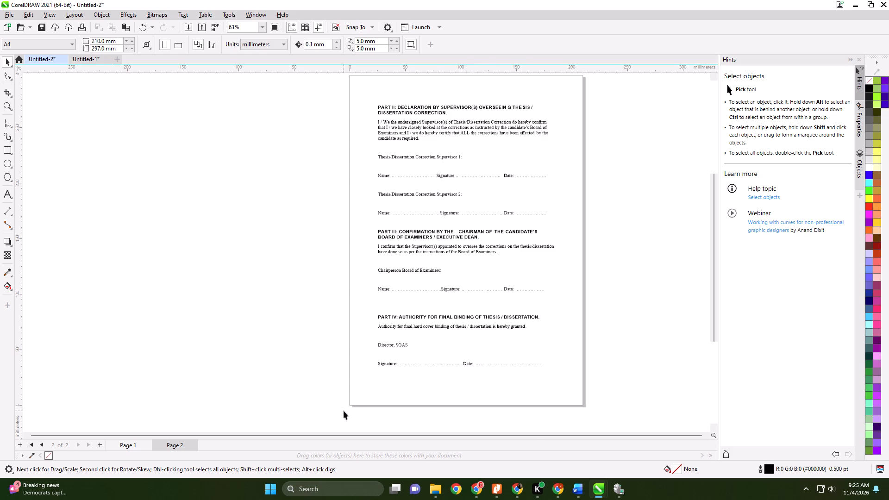
Look over the filled form on page 1 and examine the supervisor sections of the form on page 2.
left_click(127, 443)
scroll(495, 216, "up", 5)
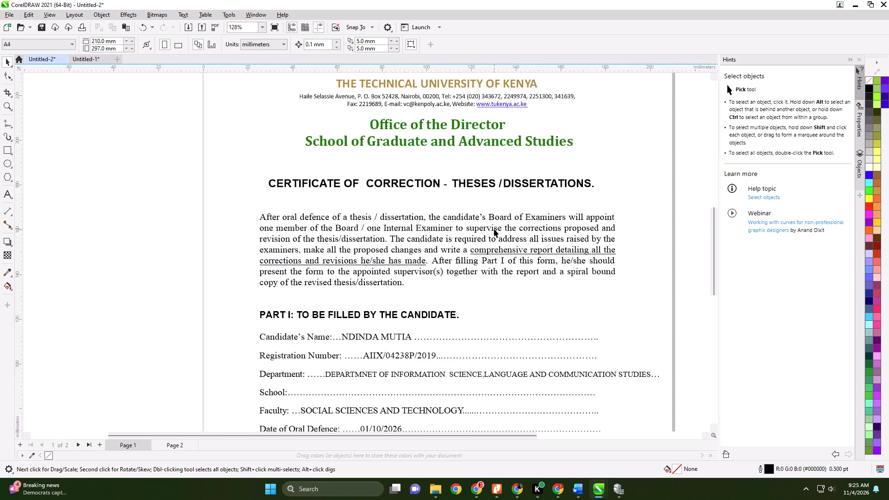
scroll(494, 229, "down", 3)
left_click(173, 446)
scroll(266, 263, "down", 3)
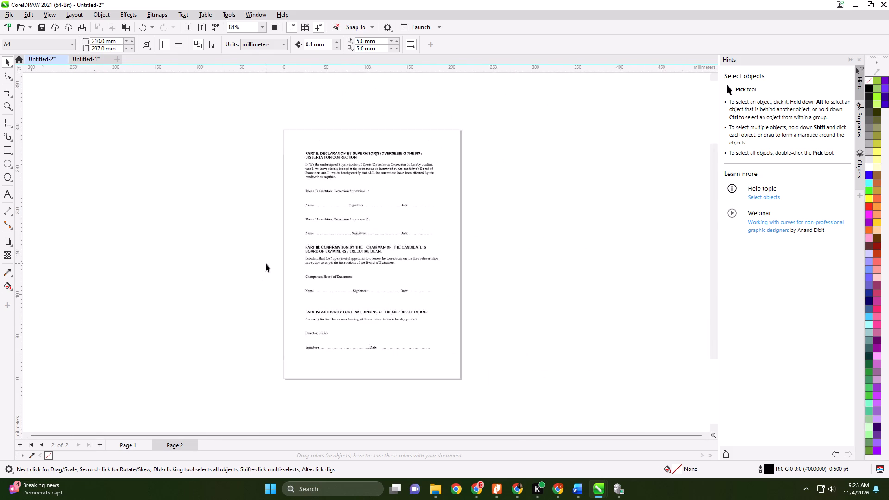
scroll(266, 263, "down", 2)
scroll(267, 263, "up", 3)
left_click(356, 247)
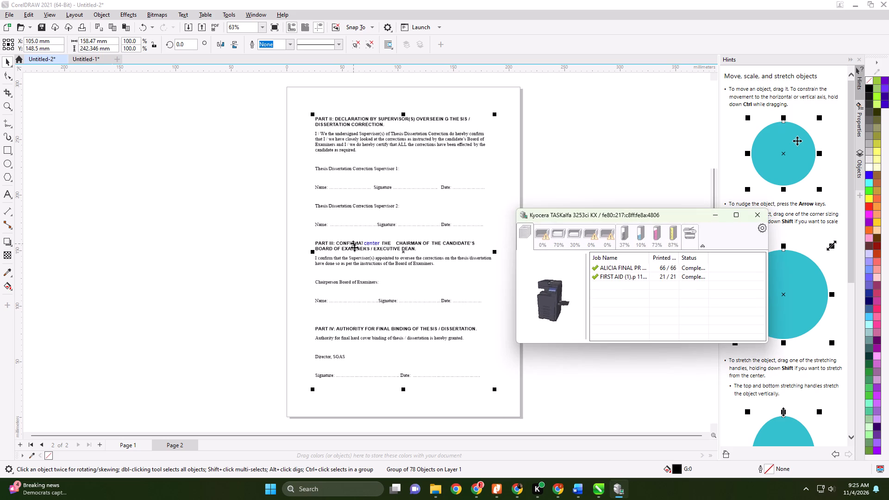
left_click(344, 203)
scroll(340, 188, "up", 1)
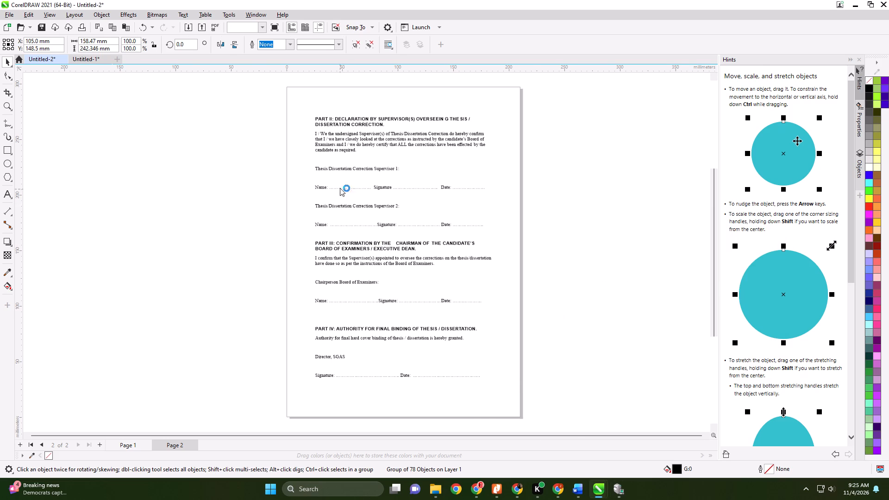
scroll(340, 188, "up", 6)
scroll(392, 182, "down", 1)
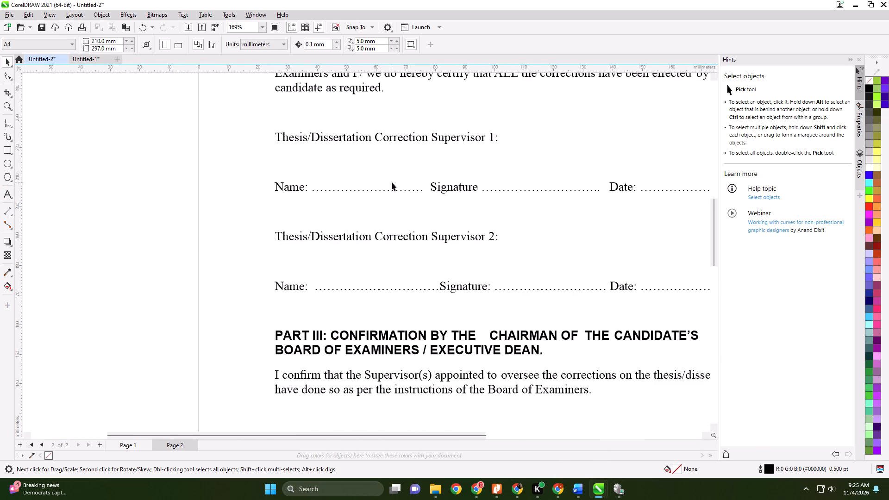
scroll(392, 182, "up", 1)
scroll(392, 182, "down", 7)
scroll(358, 100, "up", 4)
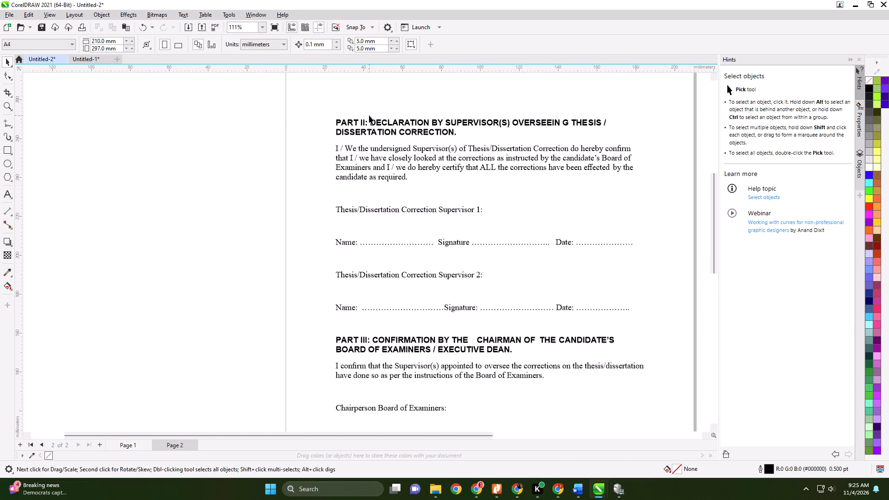
scroll(369, 115, "down", 1)
scroll(369, 115, "up", 2)
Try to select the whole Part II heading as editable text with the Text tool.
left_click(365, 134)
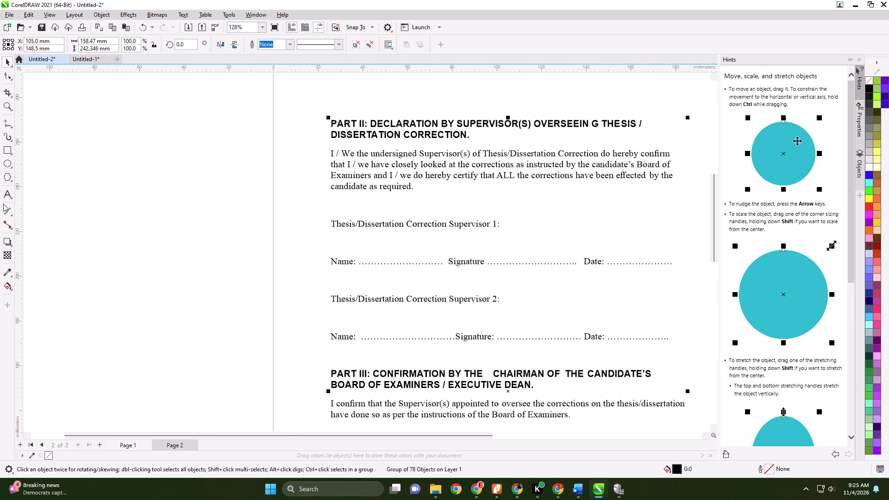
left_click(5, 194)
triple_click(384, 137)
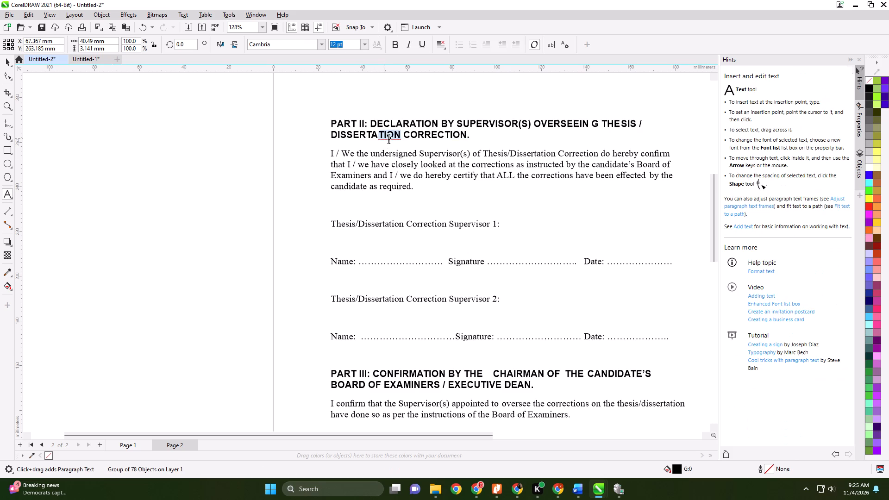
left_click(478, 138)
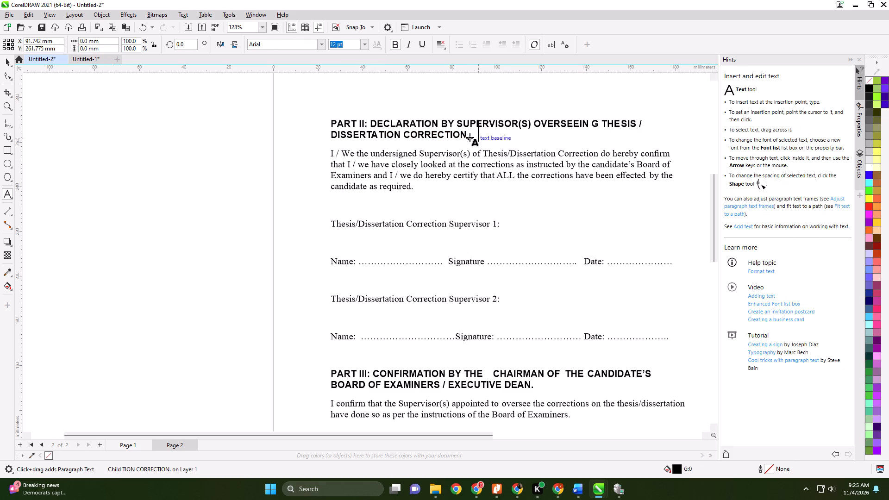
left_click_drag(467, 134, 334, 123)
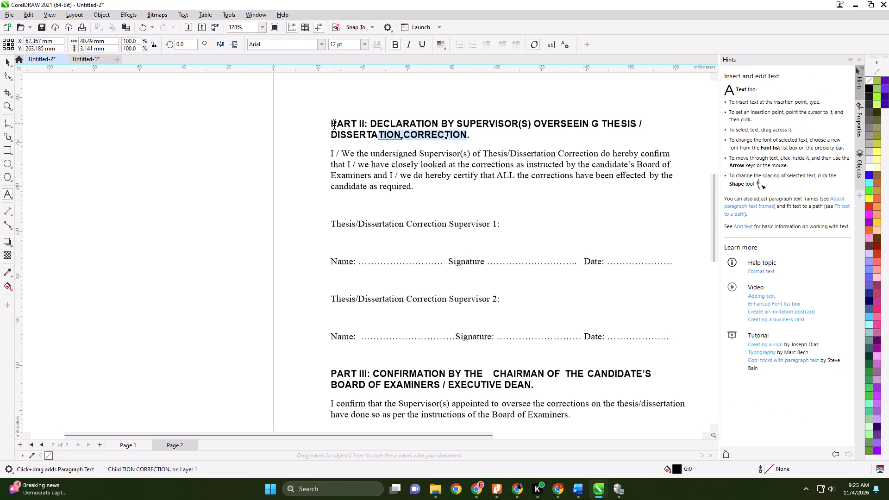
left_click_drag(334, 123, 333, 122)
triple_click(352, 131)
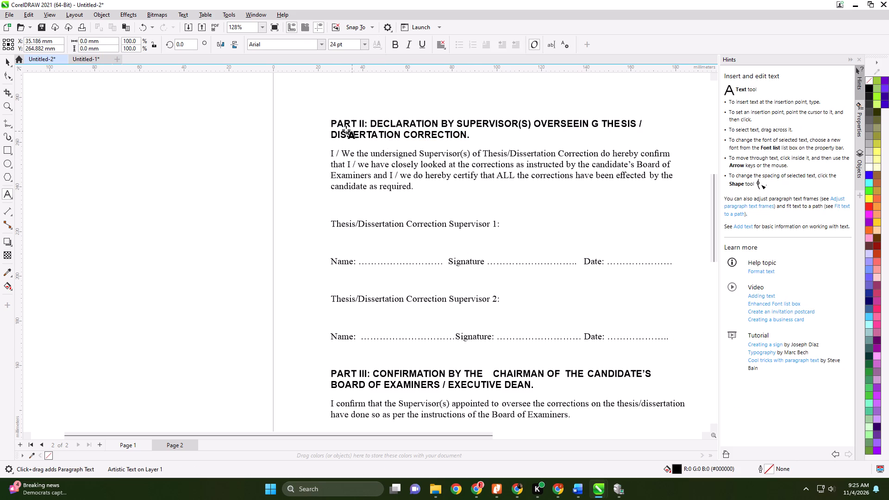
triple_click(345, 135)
Enter the first supervisor's name, preceded by the title "DR.", right after "Name:" on the Supervisor 1 line.
scroll(388, 175, "down", 2)
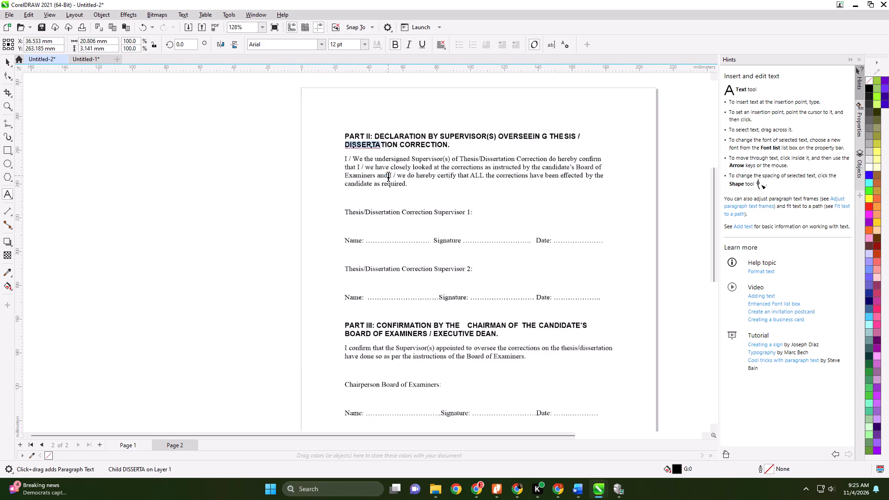
scroll(388, 175, "down", 2)
scroll(388, 234, "up", 7)
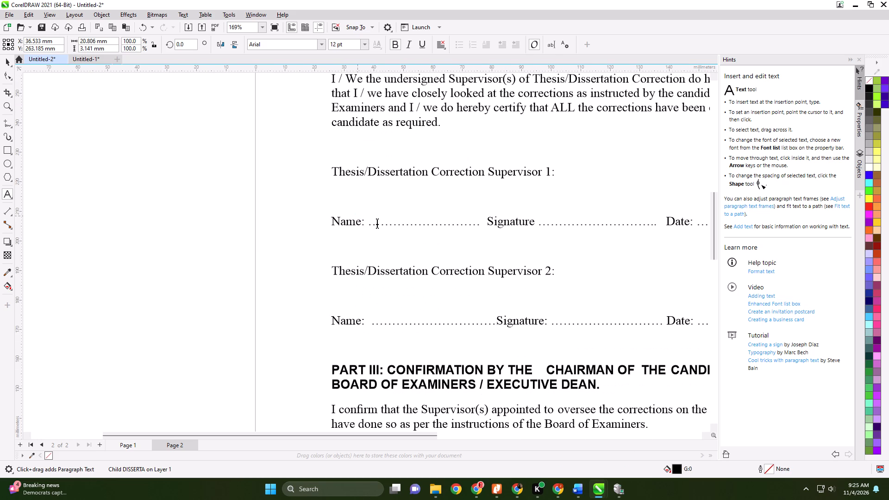
left_click(377, 222)
left_click(372, 222)
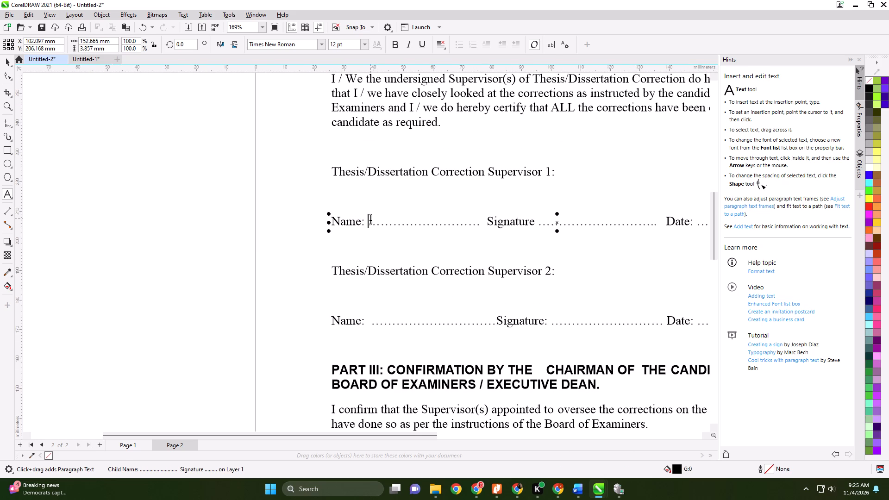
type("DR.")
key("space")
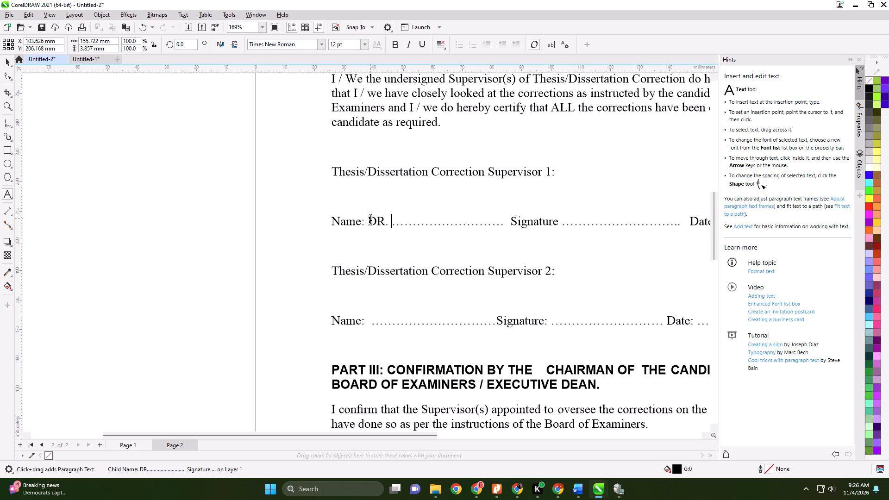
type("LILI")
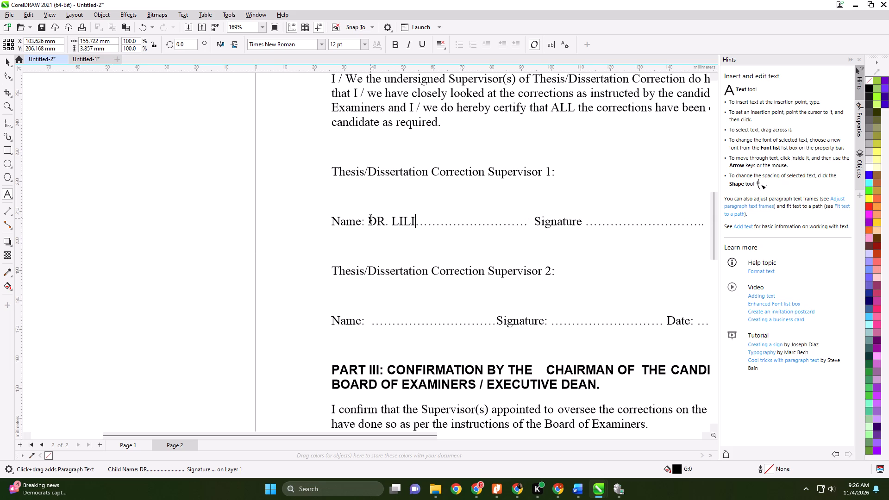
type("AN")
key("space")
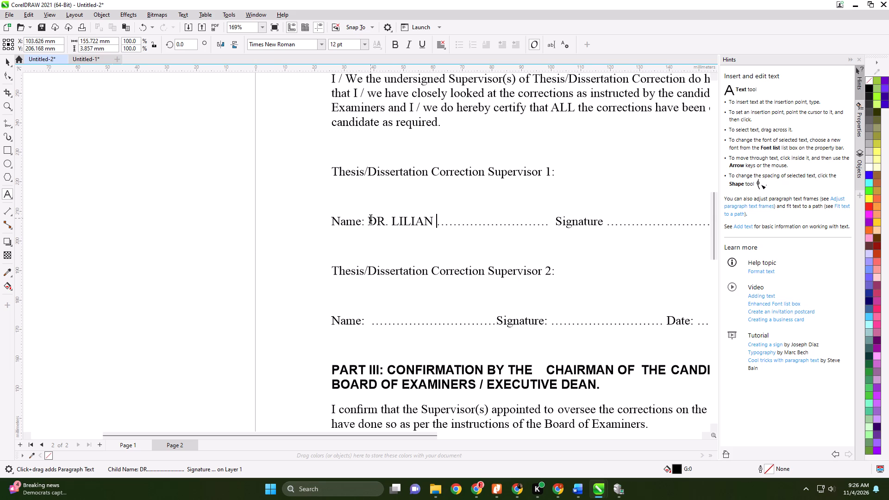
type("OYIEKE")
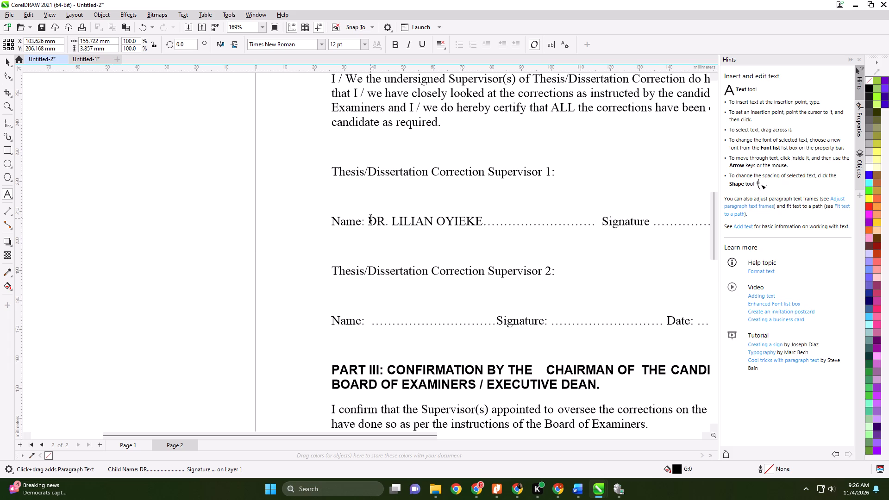
Delete the excess dots after the first supervisor's name, leaving only a few before "Signature".
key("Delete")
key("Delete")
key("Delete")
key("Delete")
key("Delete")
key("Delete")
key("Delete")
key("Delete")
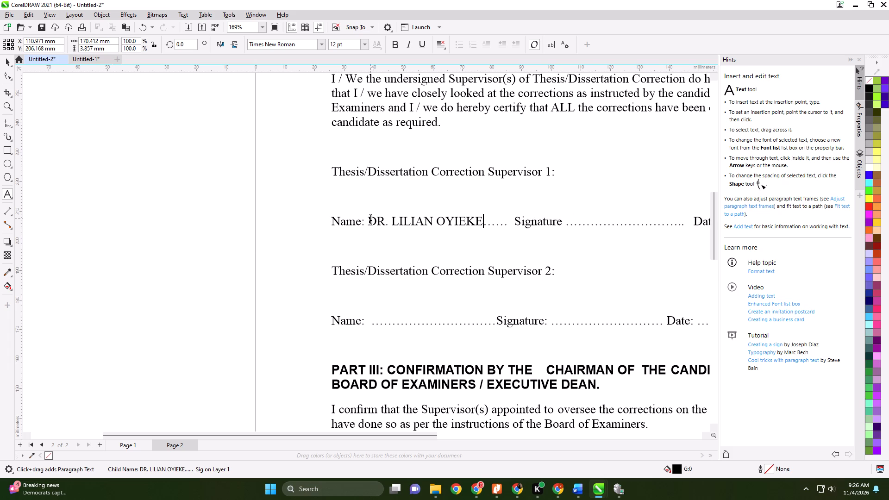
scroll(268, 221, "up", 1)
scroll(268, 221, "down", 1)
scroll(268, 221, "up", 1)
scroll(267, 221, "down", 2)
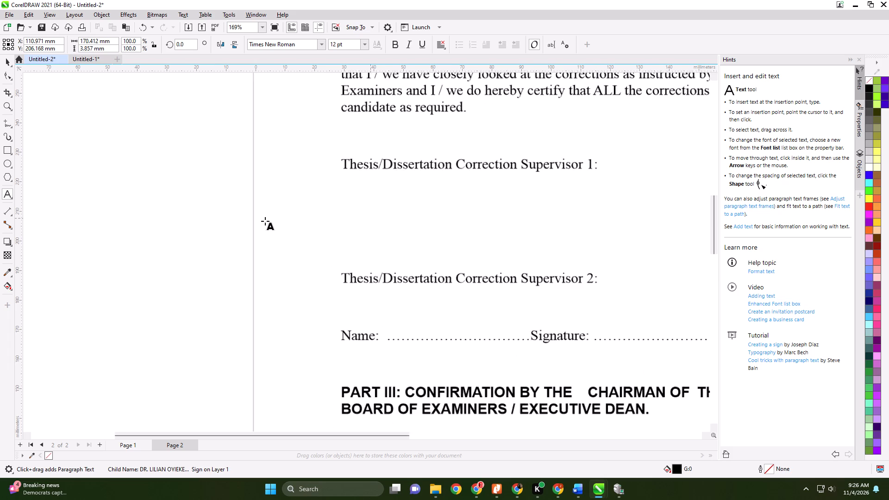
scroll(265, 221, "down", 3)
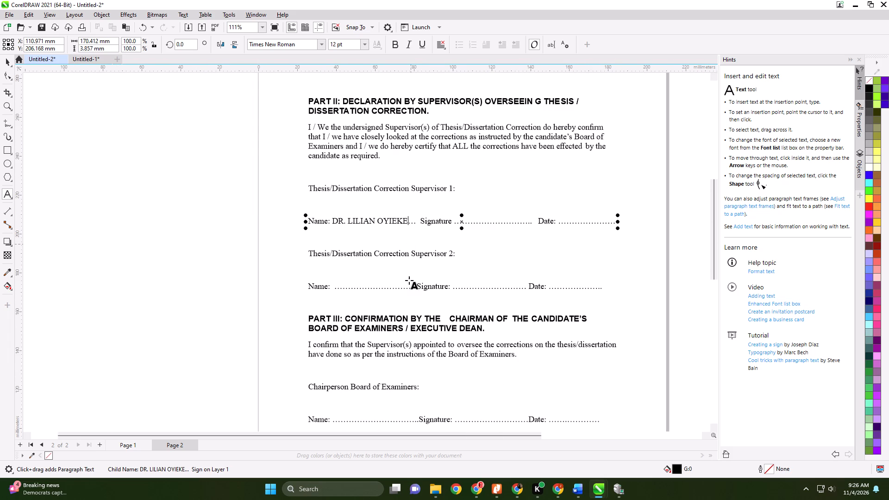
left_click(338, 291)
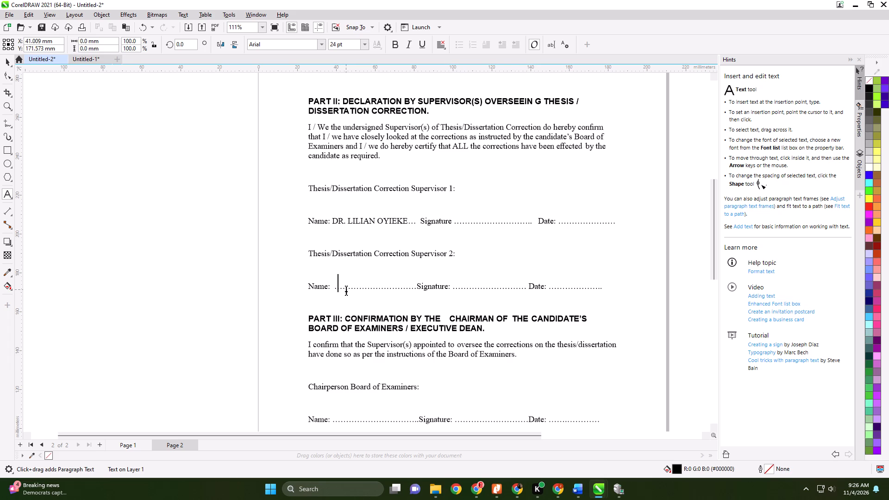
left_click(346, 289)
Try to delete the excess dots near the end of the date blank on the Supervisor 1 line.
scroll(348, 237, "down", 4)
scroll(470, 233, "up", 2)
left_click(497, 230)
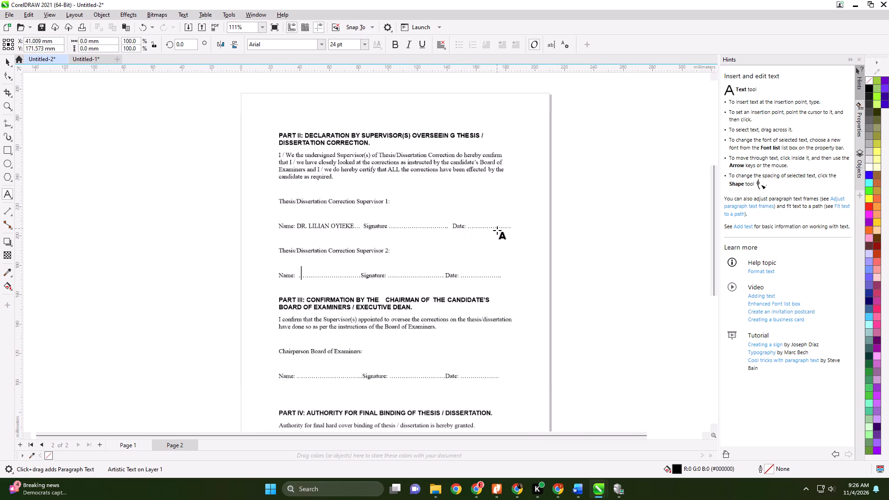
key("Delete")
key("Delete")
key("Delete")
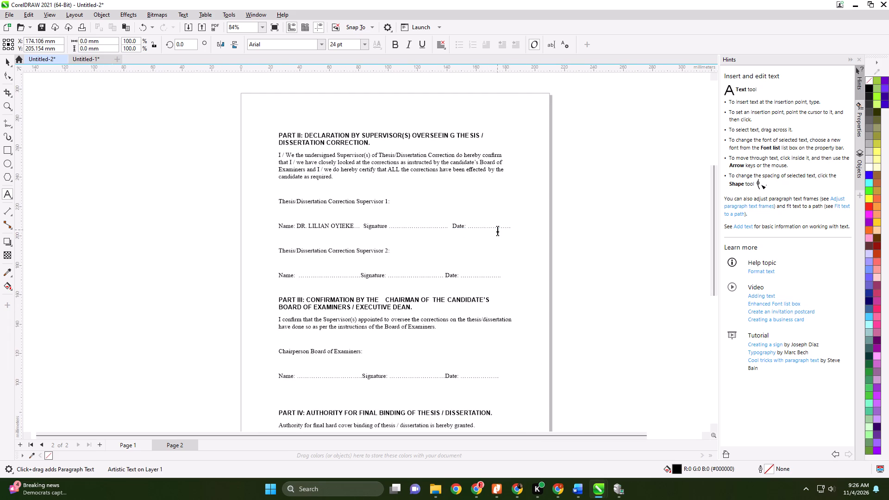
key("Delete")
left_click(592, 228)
Review the second page and the filled first page of the form as whole sheets before export.
scroll(416, 229, "down", 2)
scroll(399, 232, "up", 1)
scroll(398, 232, "down", 1)
scroll(398, 232, "up", 1)
scroll(398, 233, "down", 1)
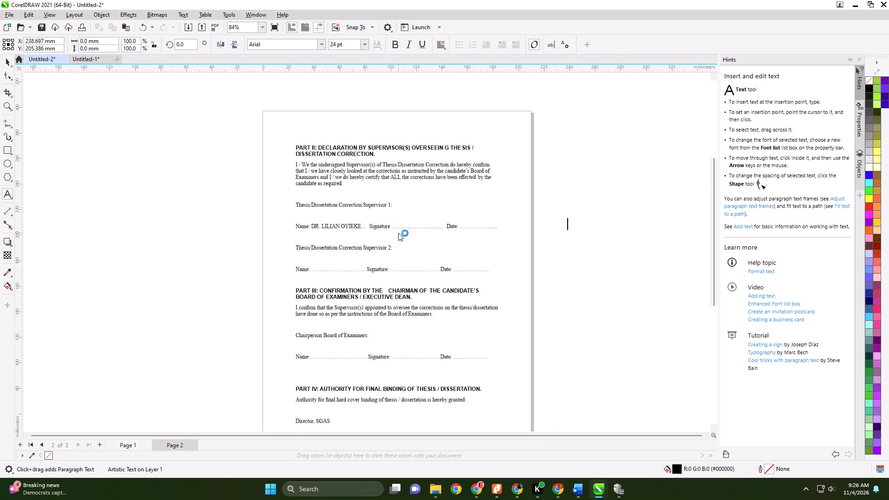
left_click(119, 448)
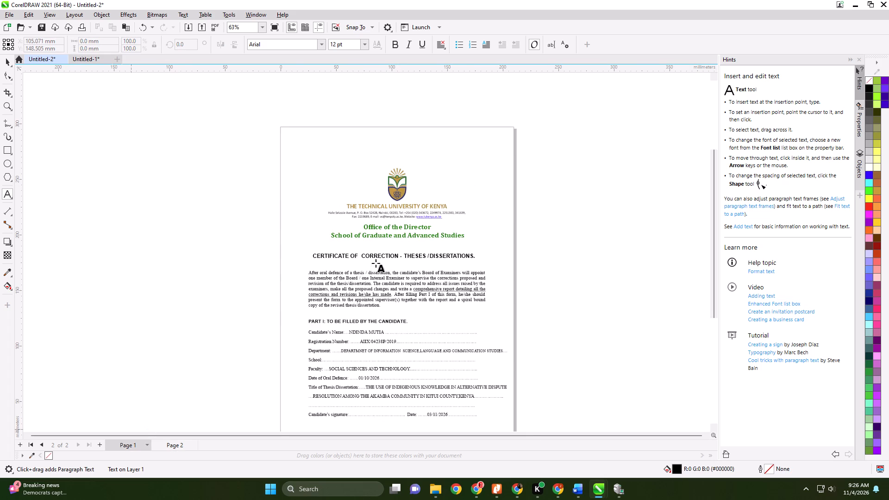
scroll(402, 248, "up", 1)
scroll(402, 248, "down", 1)
scroll(402, 248, "up", 1)
scroll(402, 248, "down", 1)
scroll(402, 248, "up", 1)
scroll(401, 239, "down", 1)
scroll(389, 186, "down", 2)
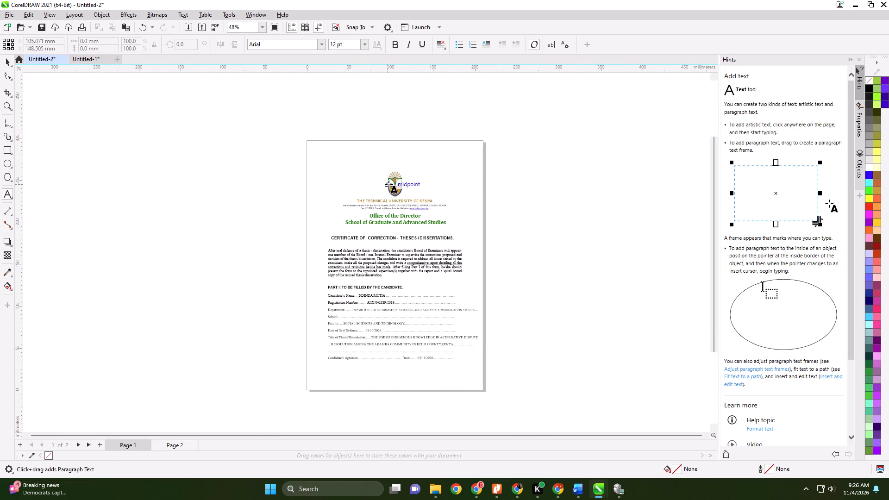
scroll(382, 175, "down", 4)
scroll(382, 175, "up", 1)
scroll(382, 175, "down", 1)
scroll(418, 220, "up", 3)
scroll(431, 237, "down", 1)
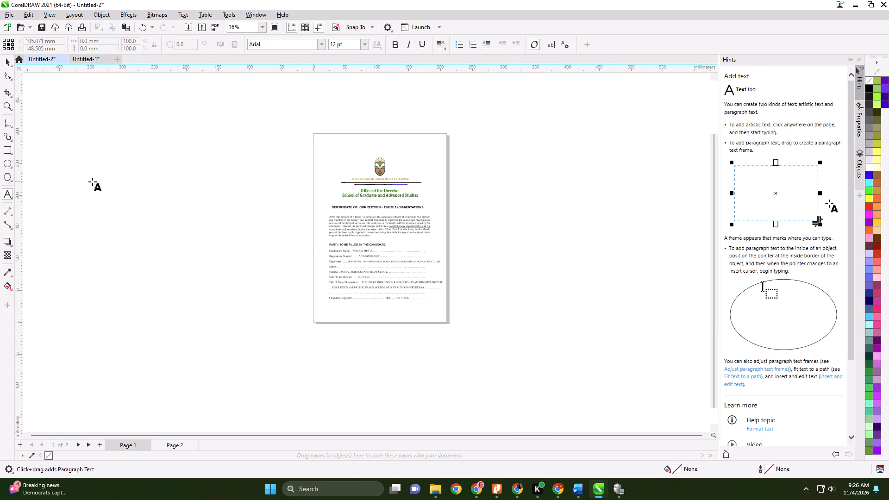
left_click(92, 181)
Start publishing the document to PDF in Downloads with a file name beginning "CERTIFICATE".
left_click(6, 14)
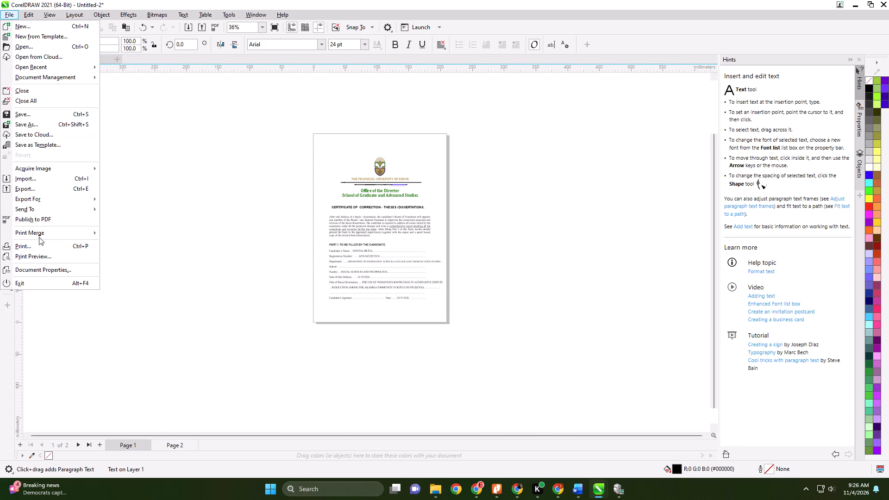
left_click(37, 220)
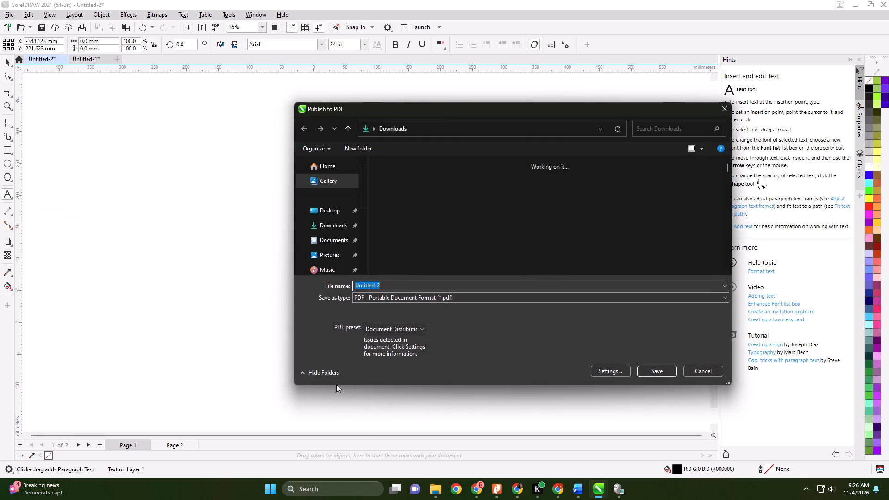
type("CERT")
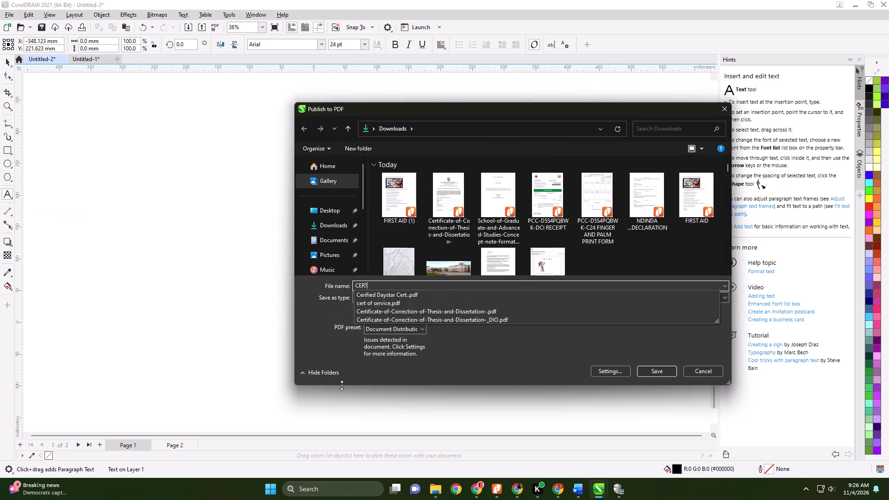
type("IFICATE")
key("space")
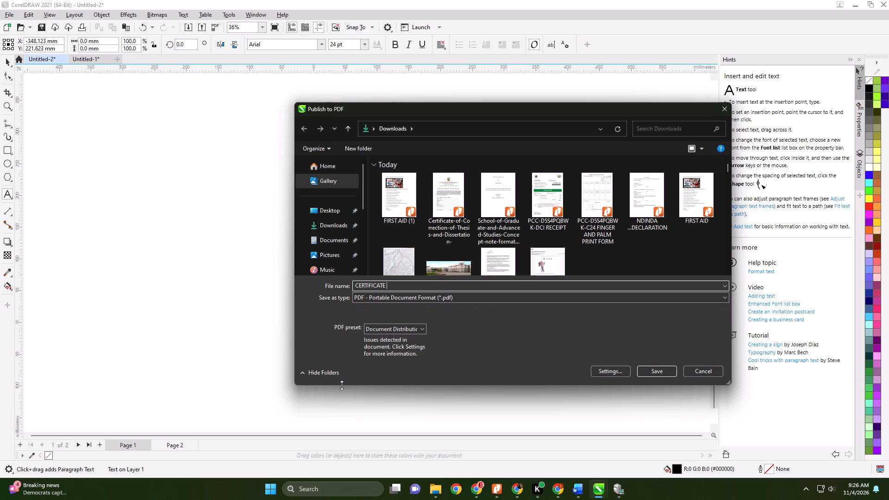
Complete the PDF file name as "CERTIFICATE OF GRADUATION" and publish the document to the Downloads folder.
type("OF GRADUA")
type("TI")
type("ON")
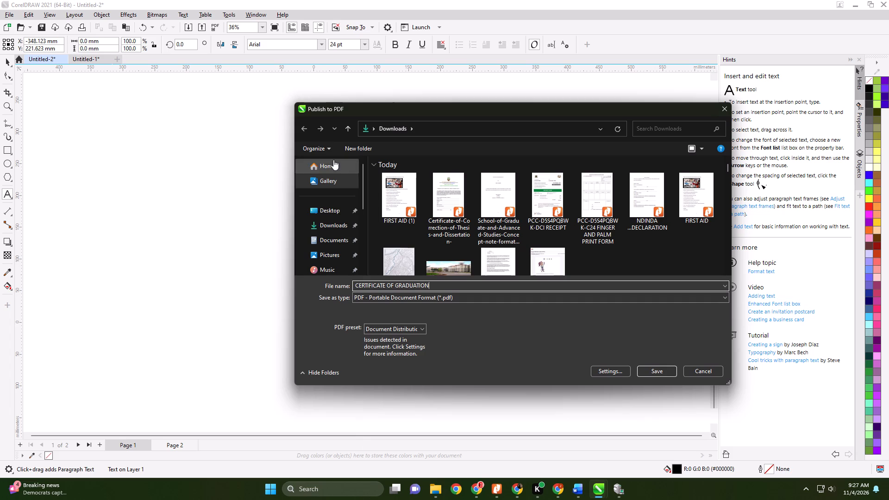
left_click(341, 225)
left_click(647, 370)
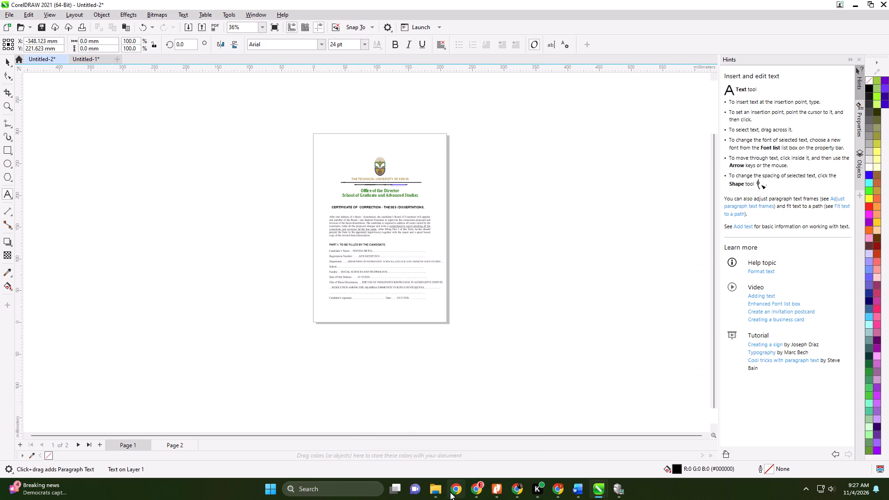
Switch to File Explorer and leave the ALICIA search to show the full Downloads folder.
left_click(432, 492)
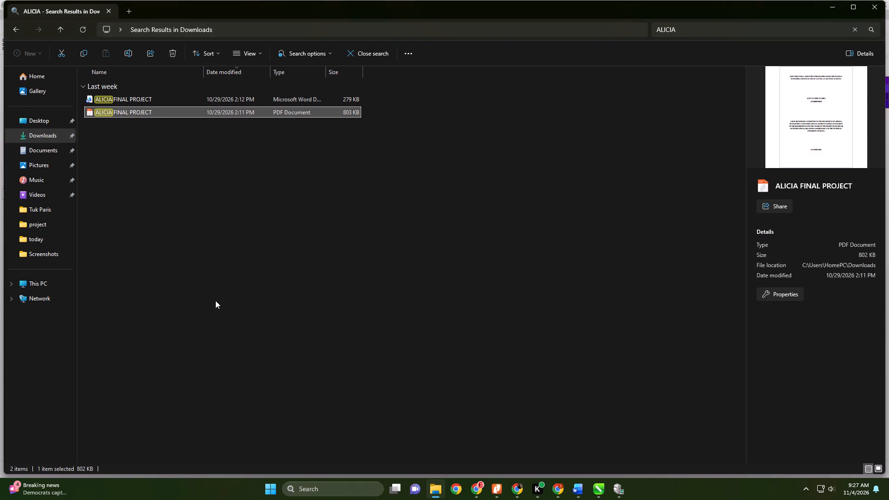
left_click(41, 136)
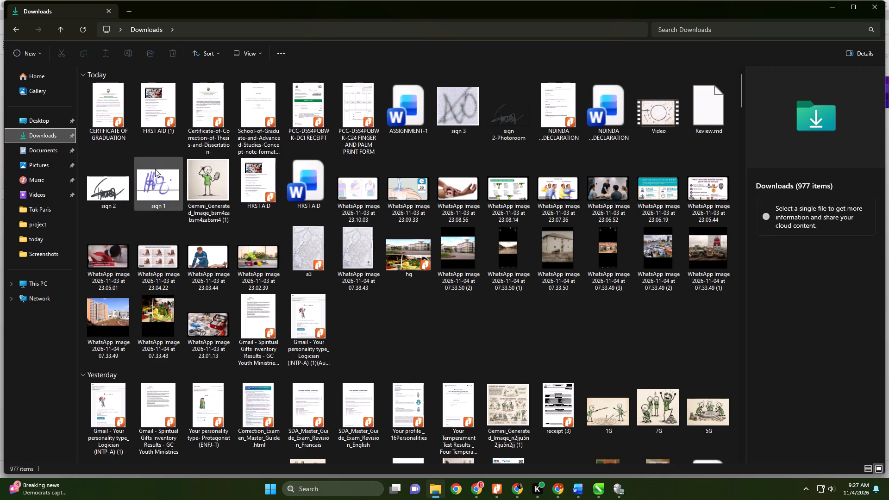
Switch to the Chrome window with WhatsApp Web open.
left_click(558, 488)
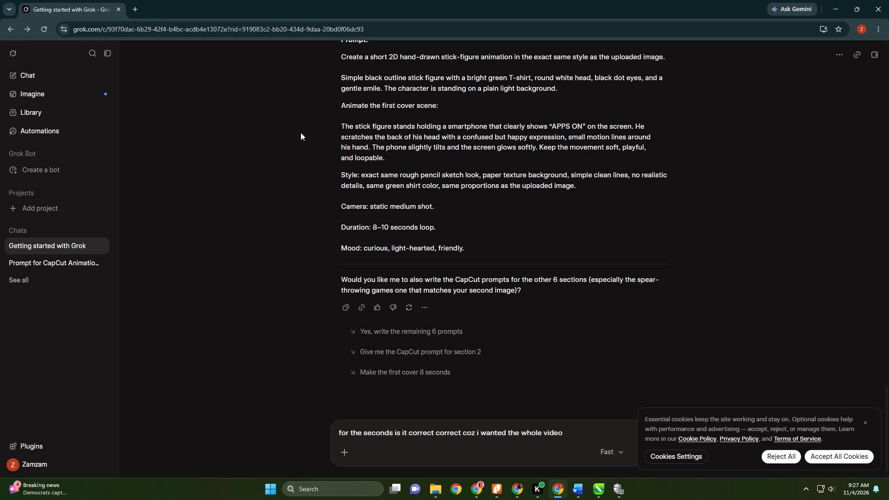
left_click(479, 488)
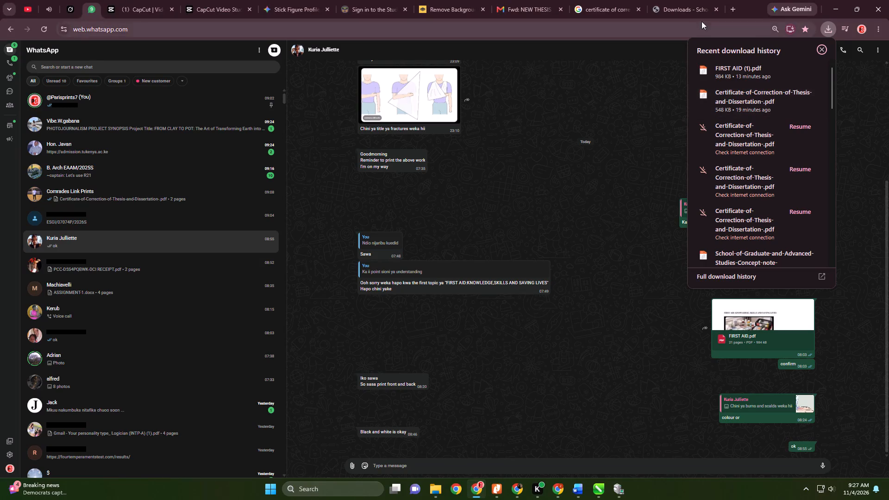